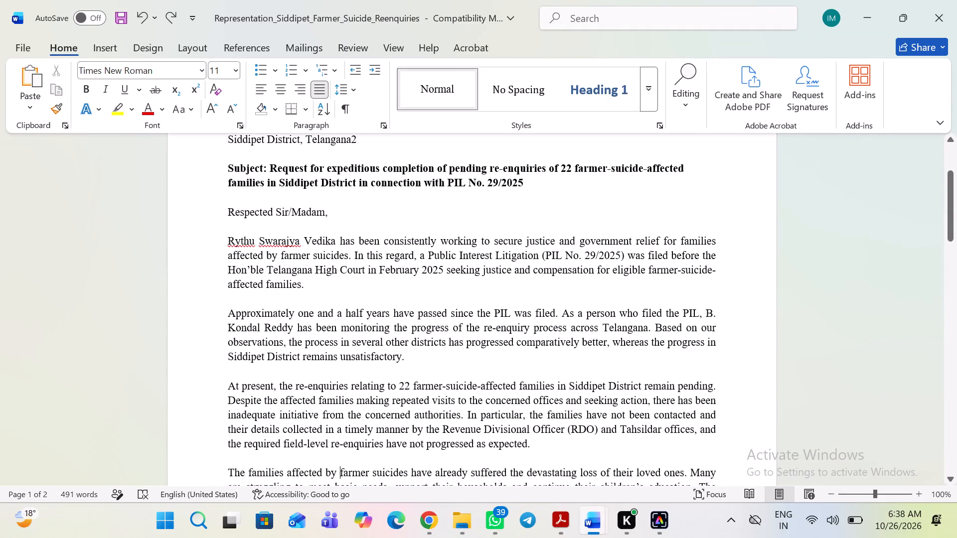
Read through the representation letter from the body paragraphs down to the signature block on page 2.
key("Down")
key("Down")
key("Down")
key("Down")
key("Down")
key("Down")
key("Down")
key("Down")
key("Down")
key("Down")
key("Down")
key("Down")
key("Down")
key("Down")
key("Down")
key("Down")
key("Down")
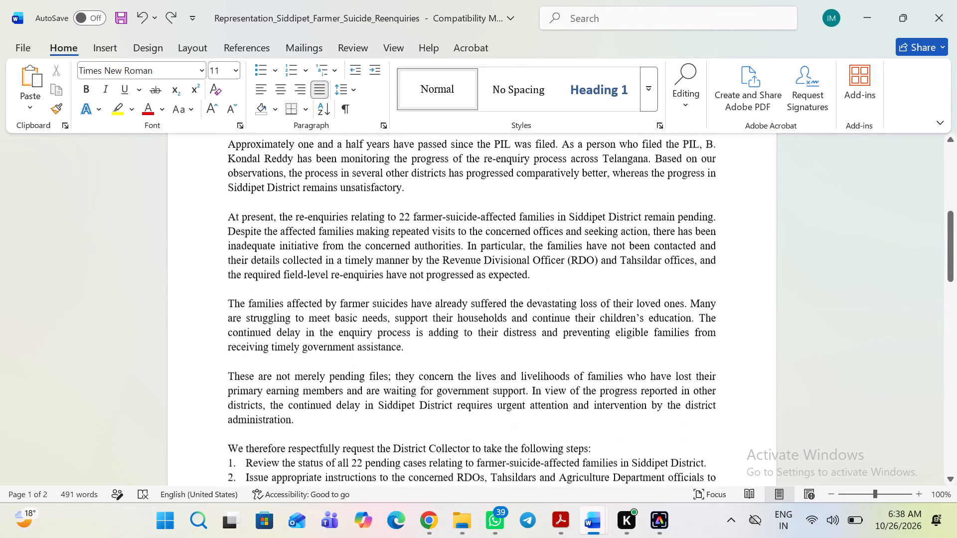
key("Down")
key("Down")
key("Down")
key("Down")
key("Down")
key("Down")
key("Down")
key("Down")
key("Down")
key("Down")
key("Down")
key("Down")
key("Down")
key("Down")
key("Down")
key("Down")
key("Down")
key("Down")
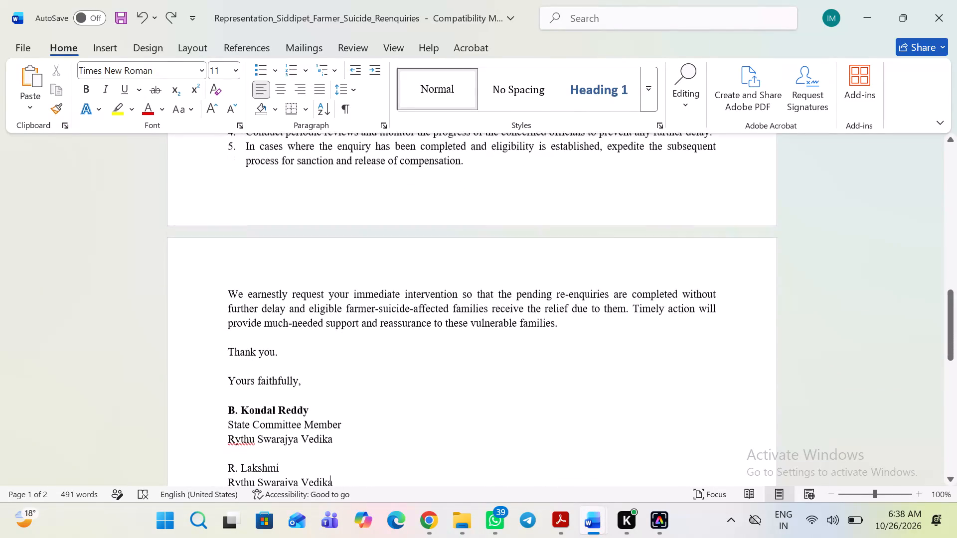
key("Down")
key("Down")
key("Down")
key("Down")
key("Down")
key("Down")
key("Down")
key("Down")
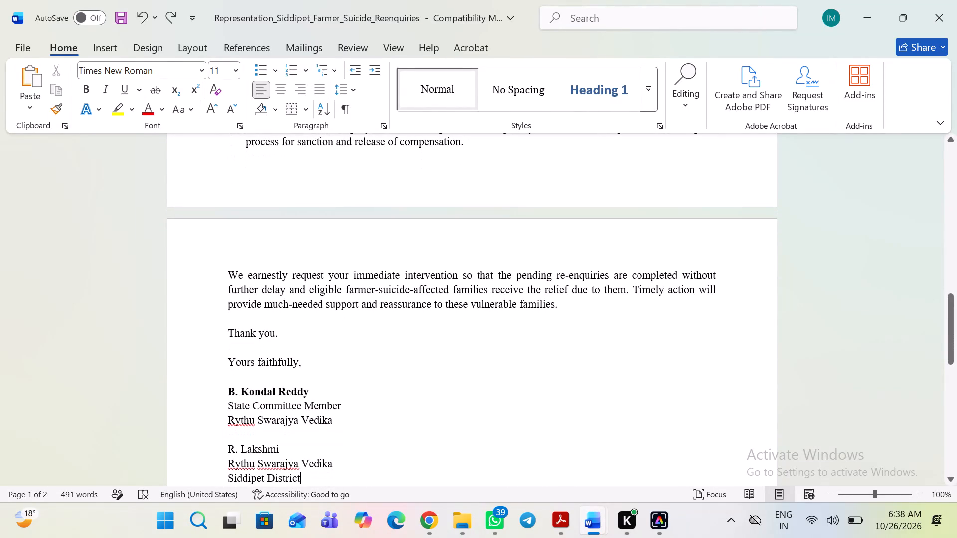
key("Down")
key("Down")
key("Down")
key("Down")
key("Down")
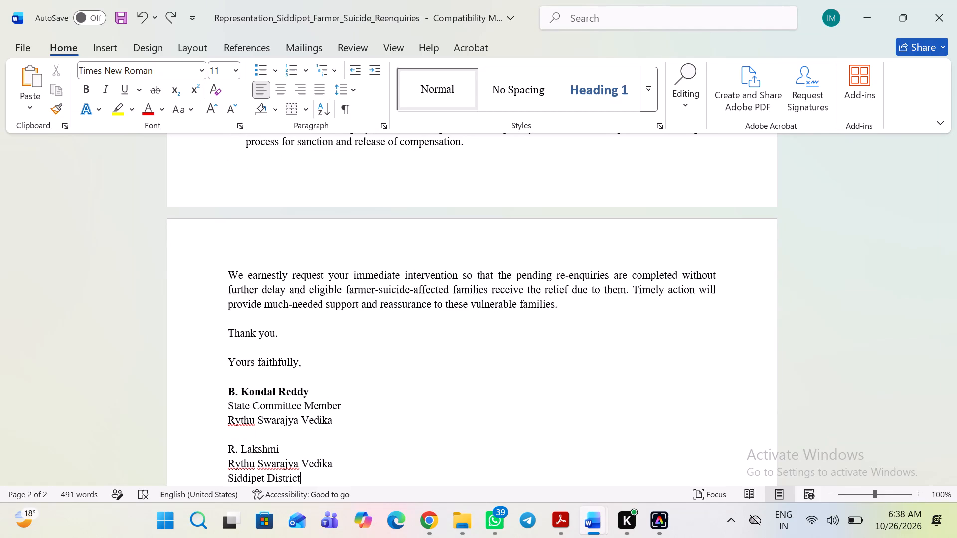
scroll(689, 351, "down", 4)
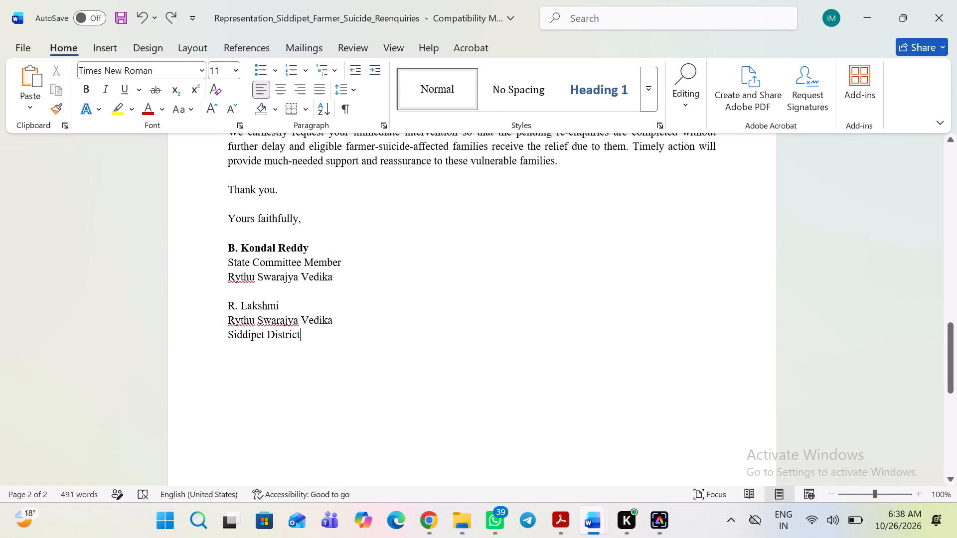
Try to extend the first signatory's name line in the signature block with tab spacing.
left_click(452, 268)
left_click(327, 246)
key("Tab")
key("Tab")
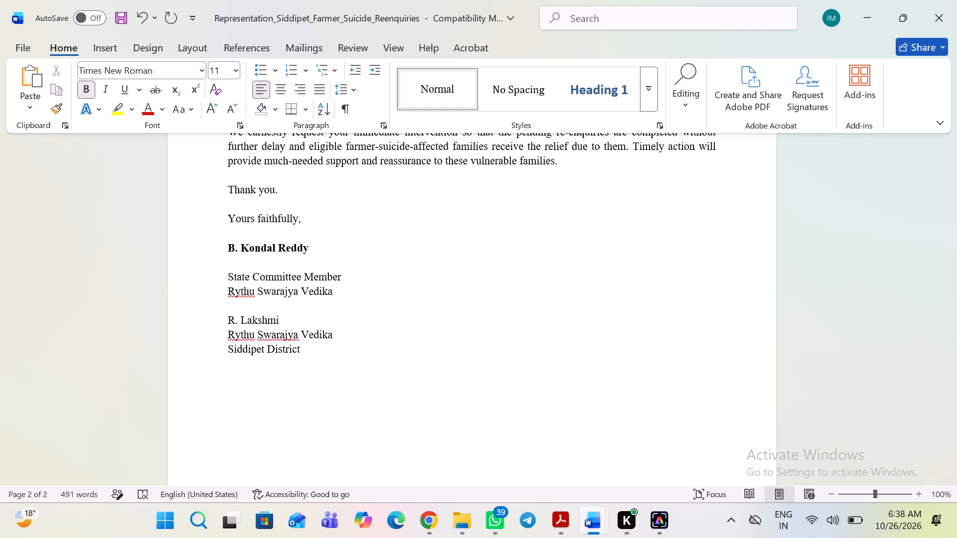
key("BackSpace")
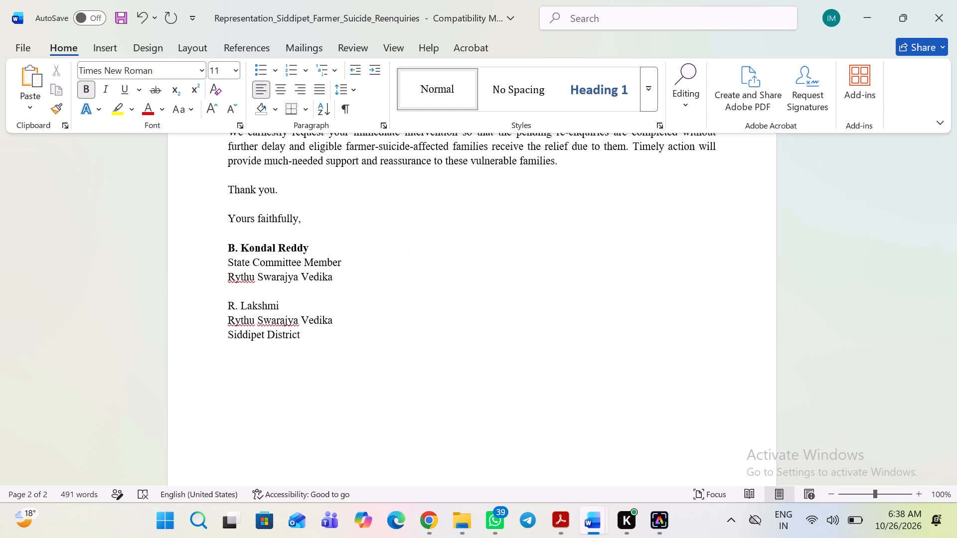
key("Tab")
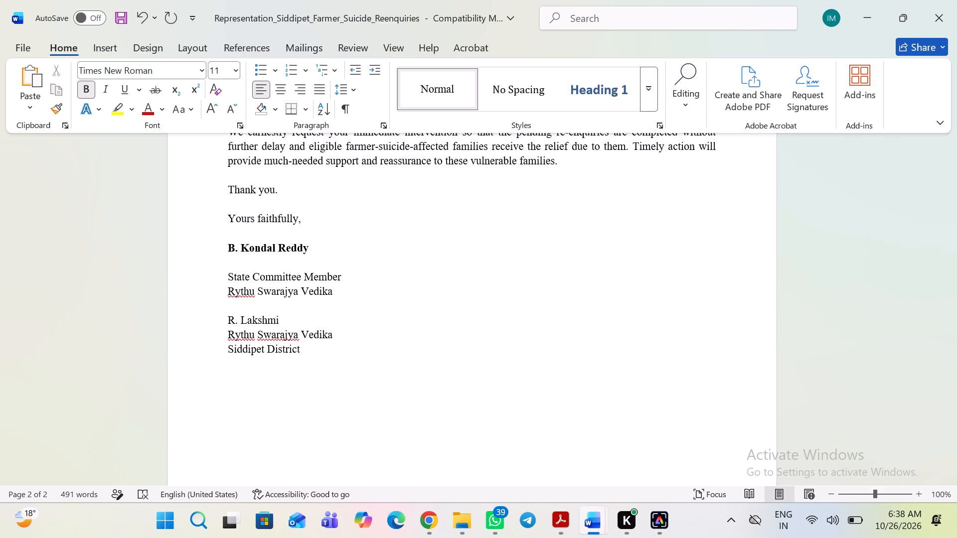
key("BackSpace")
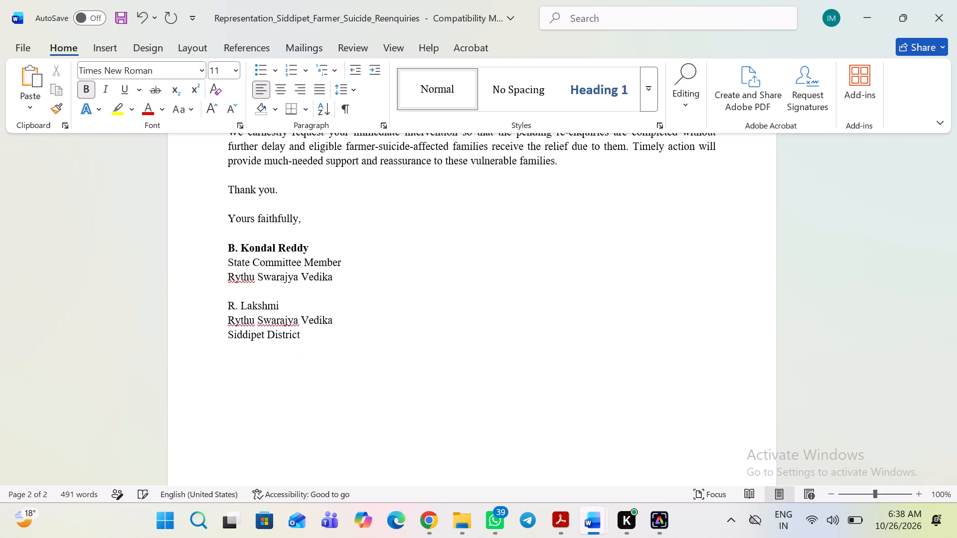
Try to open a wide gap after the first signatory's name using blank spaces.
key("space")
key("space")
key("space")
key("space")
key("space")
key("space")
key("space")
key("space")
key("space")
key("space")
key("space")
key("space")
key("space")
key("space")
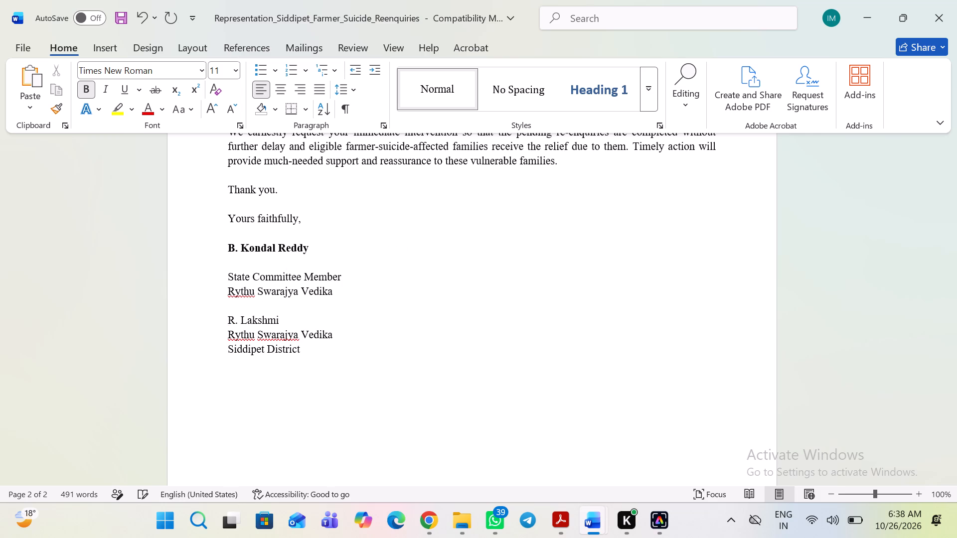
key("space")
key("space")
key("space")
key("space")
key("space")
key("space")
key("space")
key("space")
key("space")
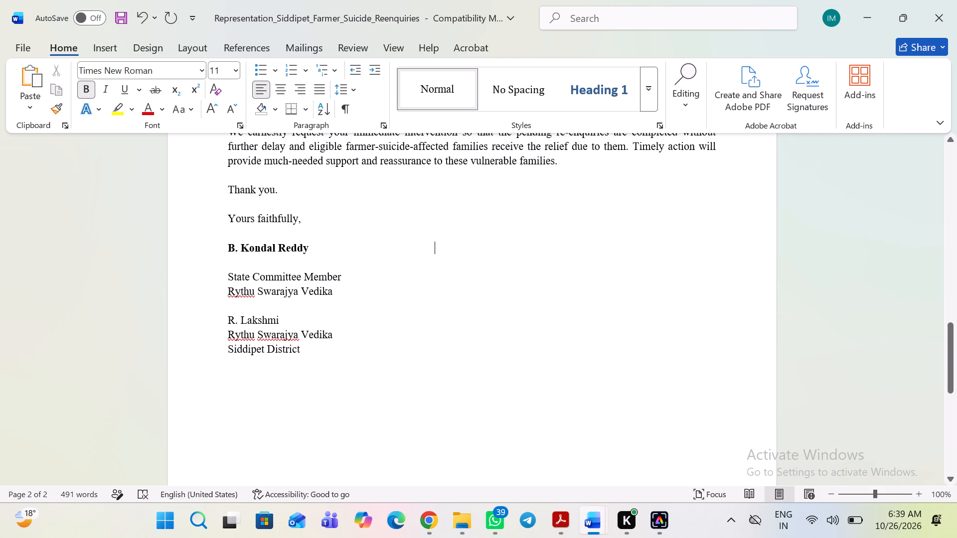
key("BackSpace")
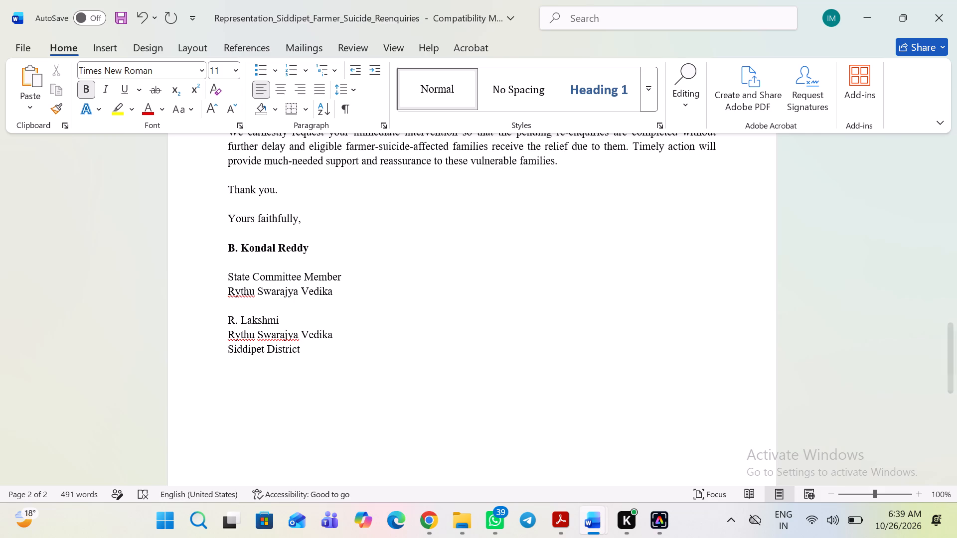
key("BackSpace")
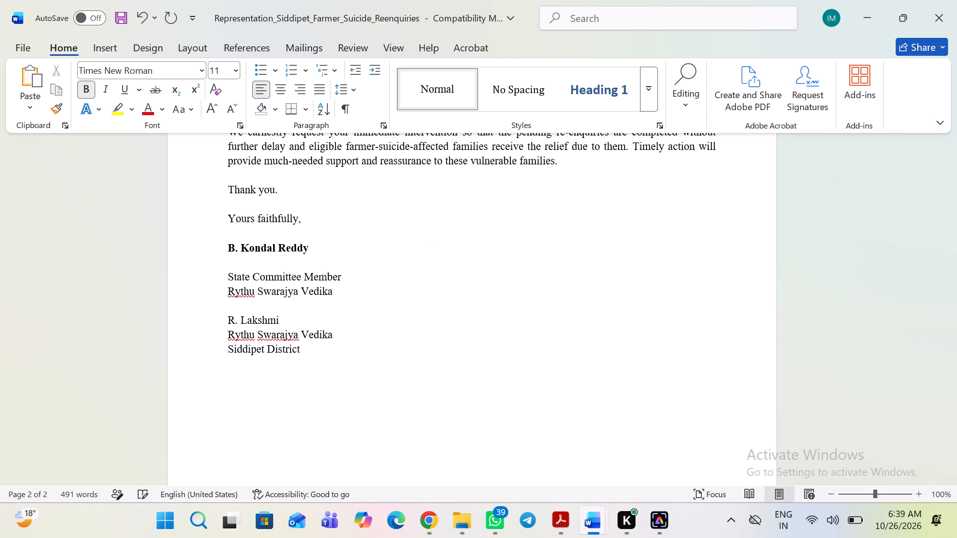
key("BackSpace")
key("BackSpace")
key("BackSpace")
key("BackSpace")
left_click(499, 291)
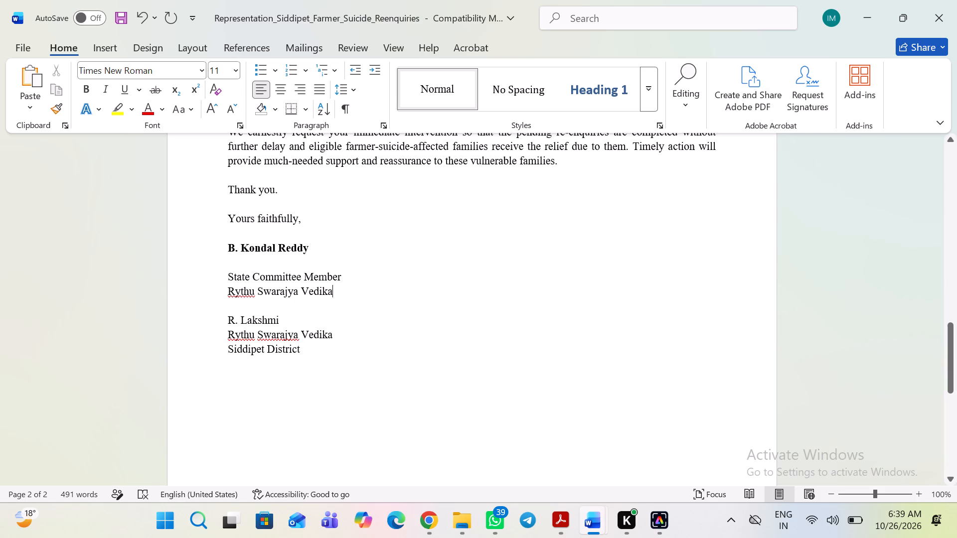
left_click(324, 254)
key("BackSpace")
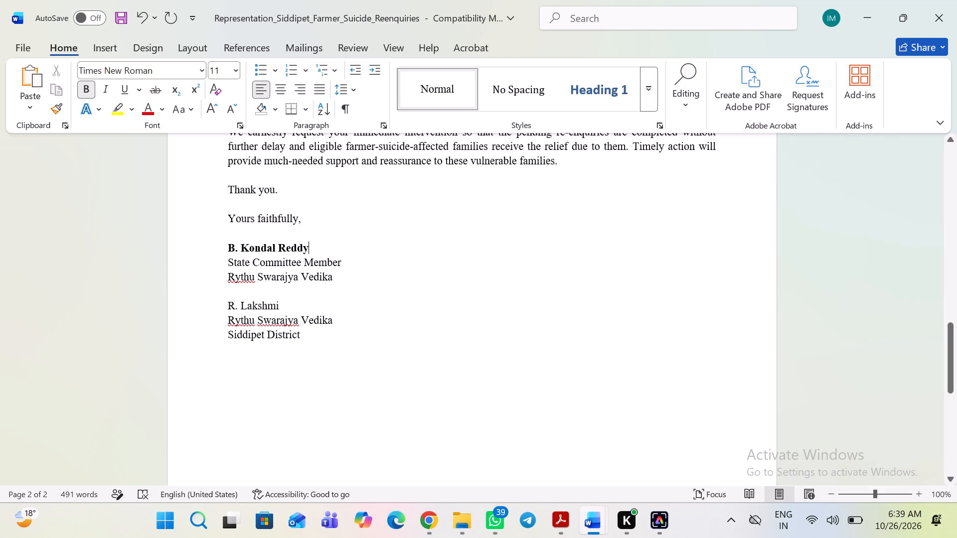
Add the second signatory's name in bold on the first signatory's name line, separated by five tab spaces, and end the line.
scroll(480, 458, "up", 4)
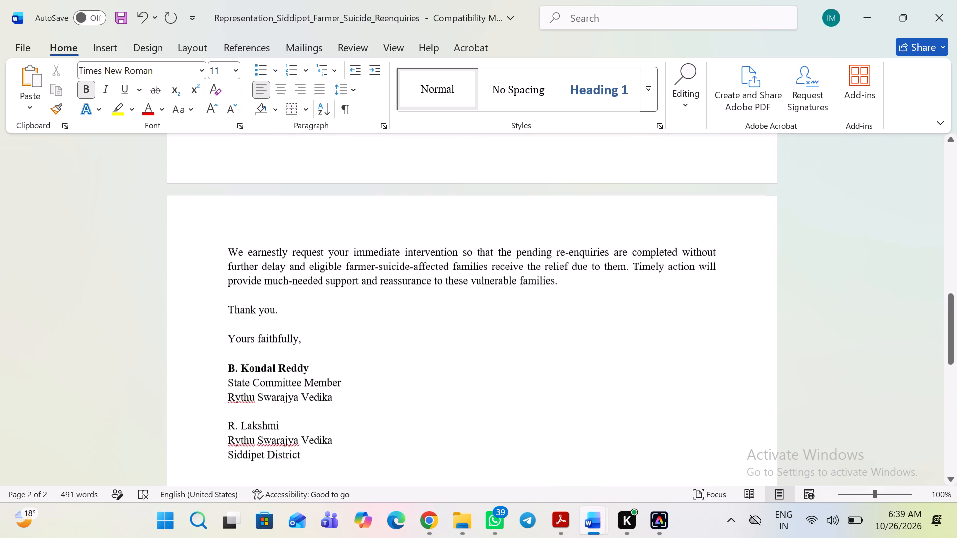
scroll(480, 457, "up", 11)
scroll(477, 447, "up", 12)
scroll(476, 444, "down", 17)
scroll(475, 442, "down", 6)
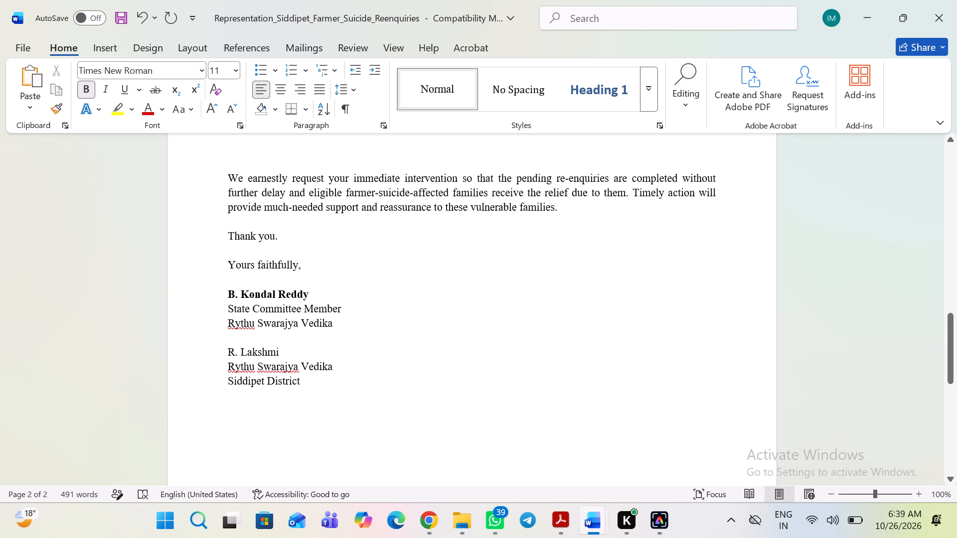
key("Tab")
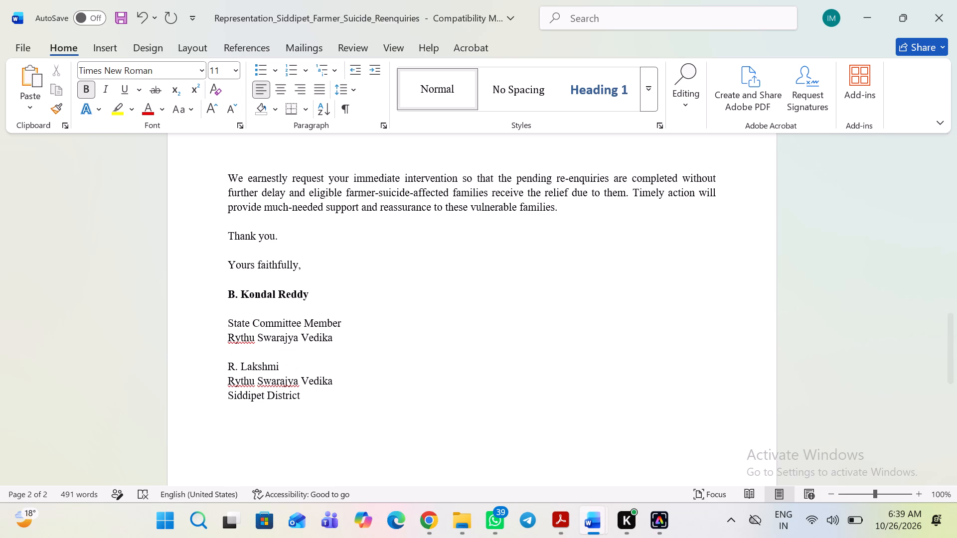
key("Tab")
key("Tab")
key("Tab")
key("Tab")
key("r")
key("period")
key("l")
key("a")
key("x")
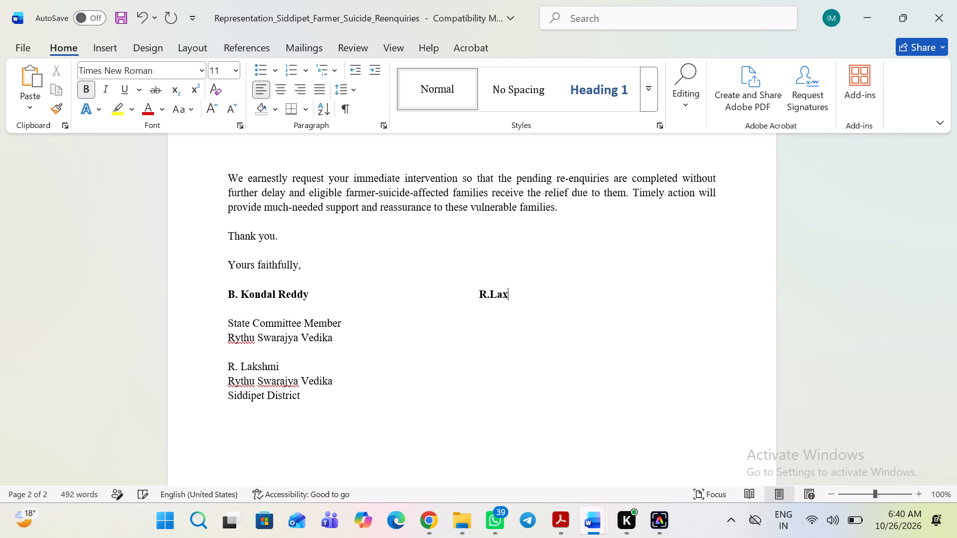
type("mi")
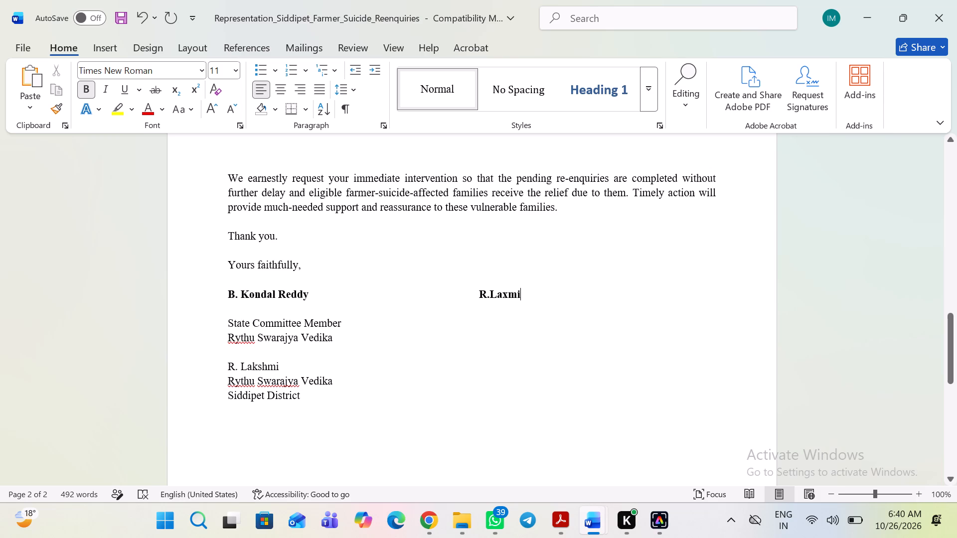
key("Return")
Remove the blank spacing above "State Committee Member" so it starts its own line directly beneath the first signatory's name.
left_click(222, 324)
key("BackSpace")
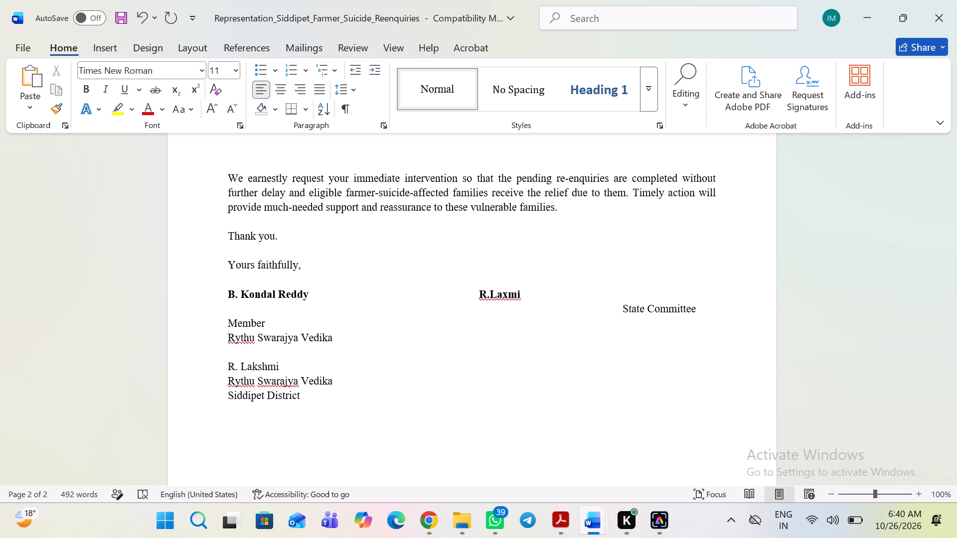
key("BackSpace")
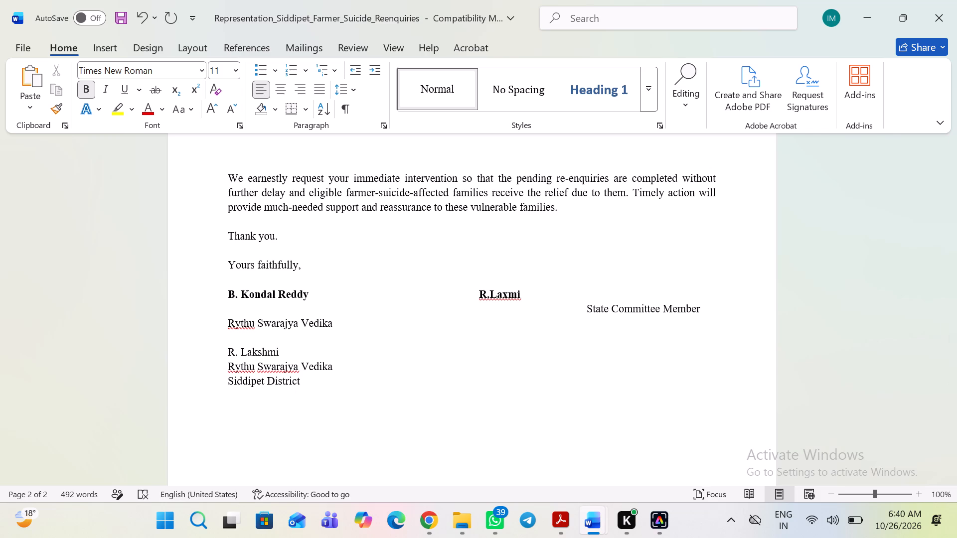
key("BackSpace")
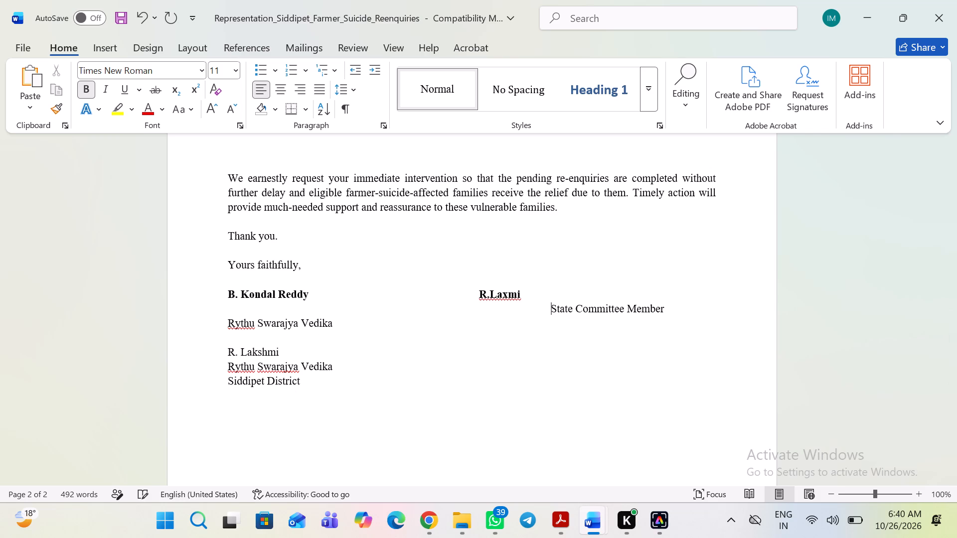
key("BackSpace")
key("BackSpace")
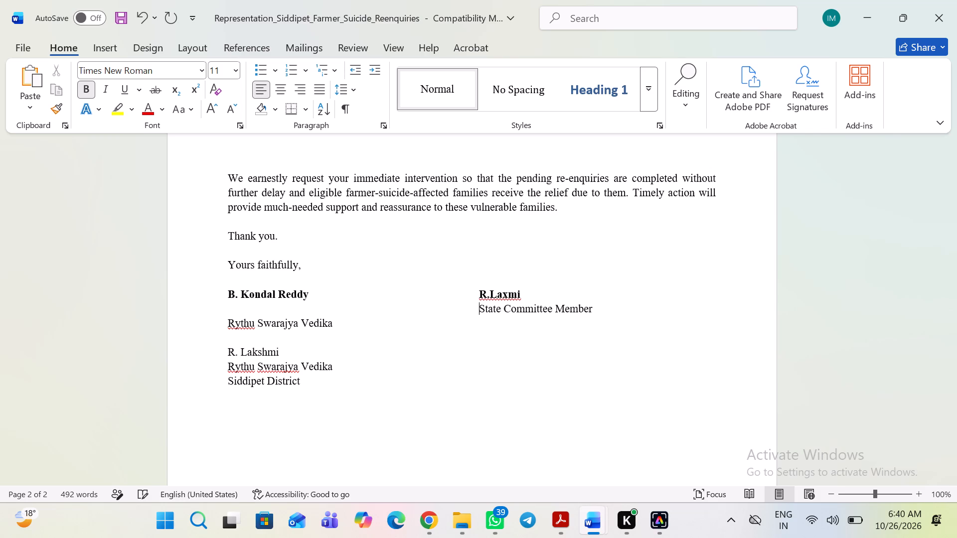
key("BackSpace")
key("BackSpace")
key("BackSpace")
key("BackSpace")
key("BackSpace")
key("BackSpace")
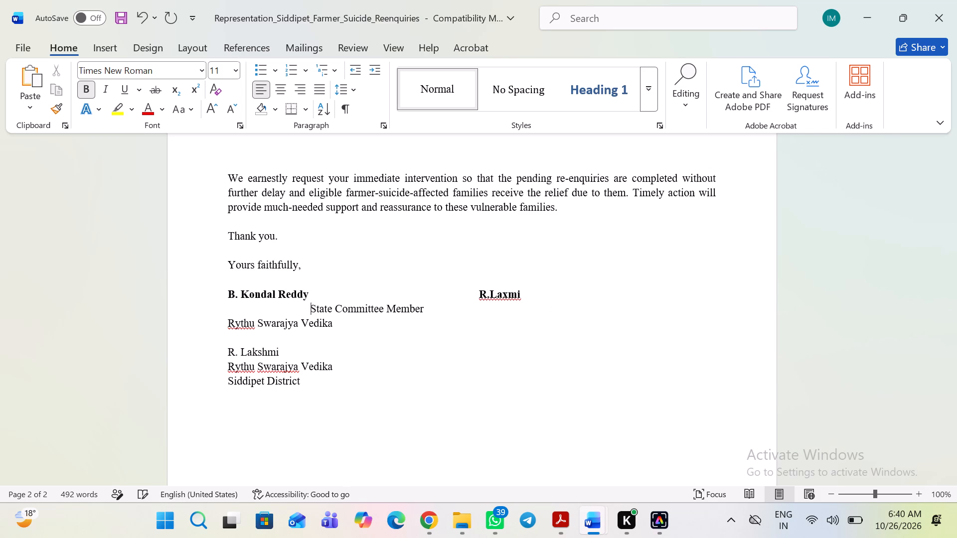
key("BackSpace")
key("BackSpace")
key("BackSpace")
key("BackSpace")
key("BackSpace")
key("BackSpace")
key("BackSpace")
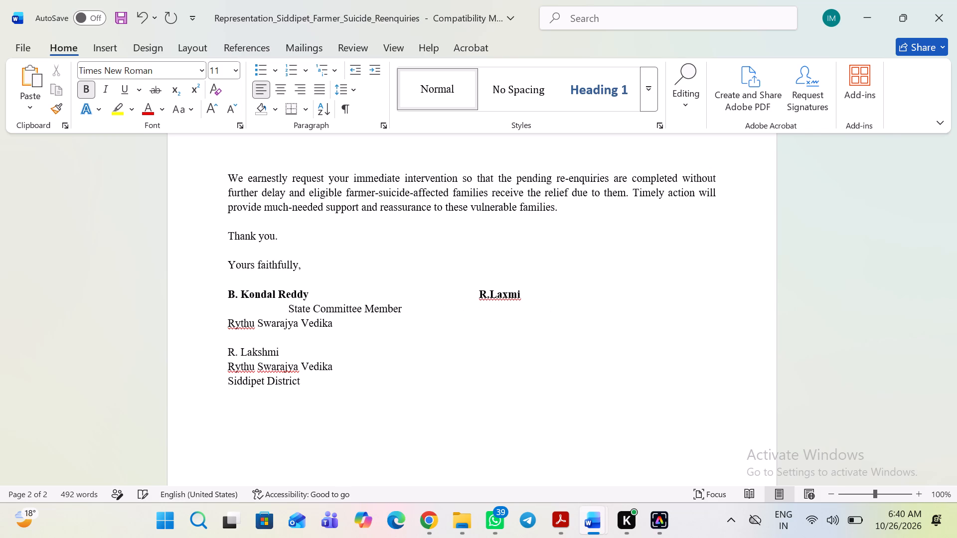
key("BackSpace")
key("BackSpace")
key("BackSpace")
key("BackSpace")
key("BackSpace")
key("BackSpace")
key("BackSpace")
key("BackSpace")
key("BackSpace")
key("BackSpace")
key("BackSpace")
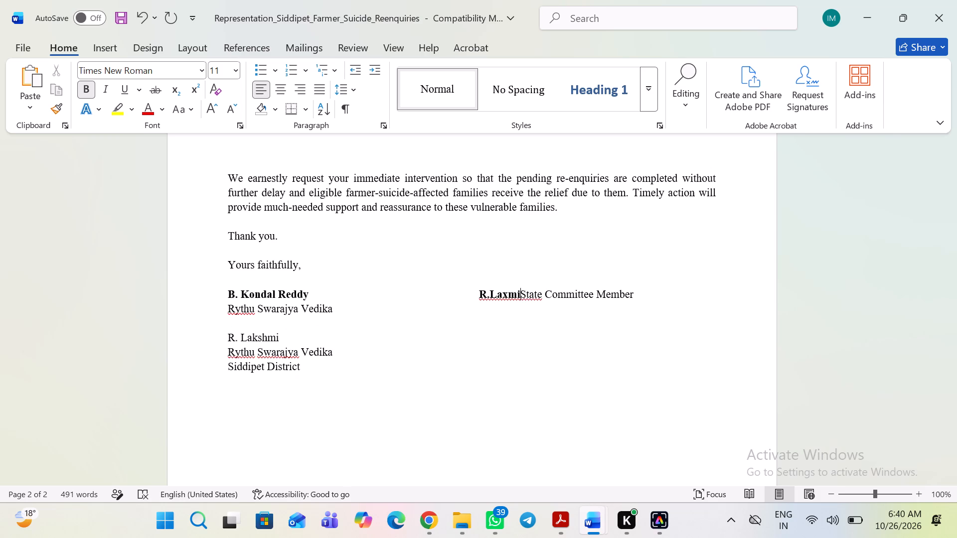
left_click(142, 10)
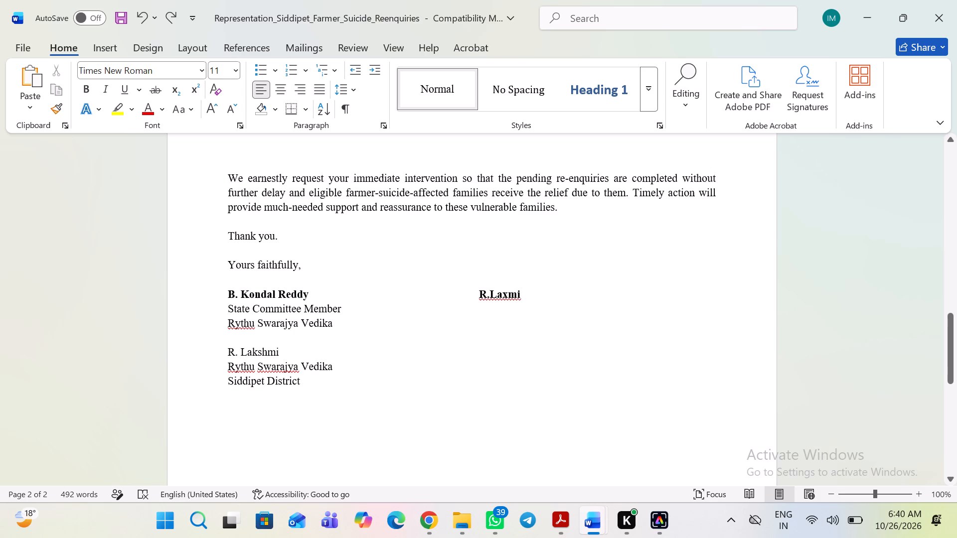
Add "Rythu Swrajya Vedika" in regular weight on the "State Committee Member" line, four tab spaces across, beneath the second signatory's name.
left_click(369, 312)
key("Tab")
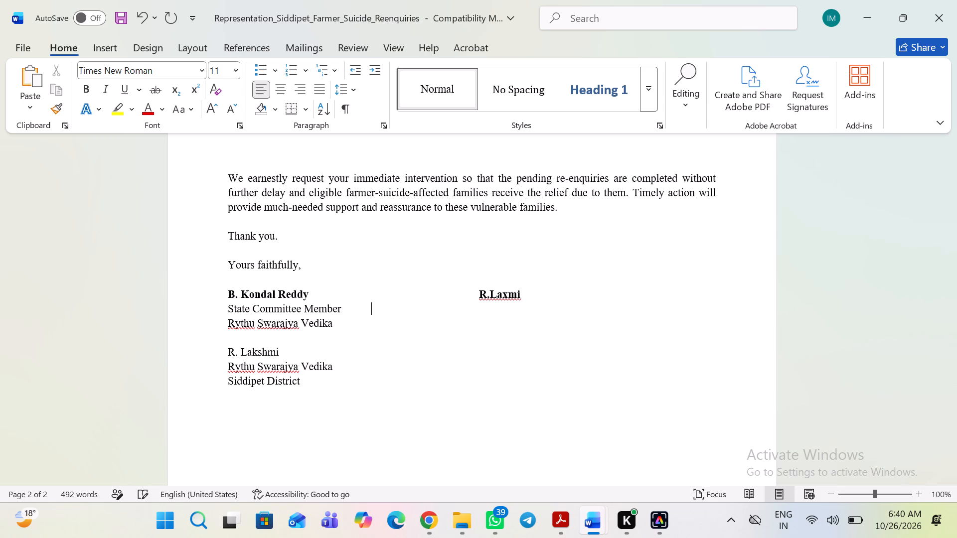
key("Tab")
key("Tab")
key("Tab")
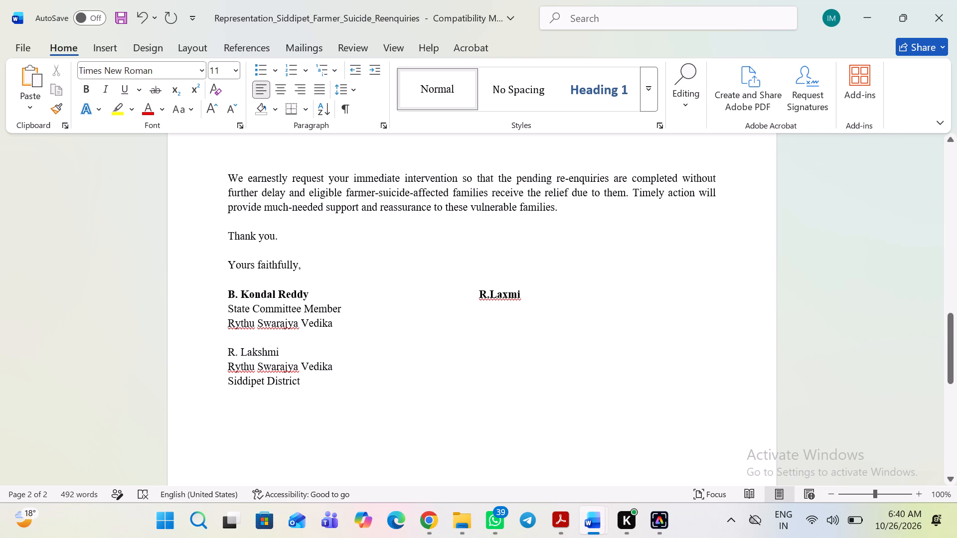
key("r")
key("BackSpace")
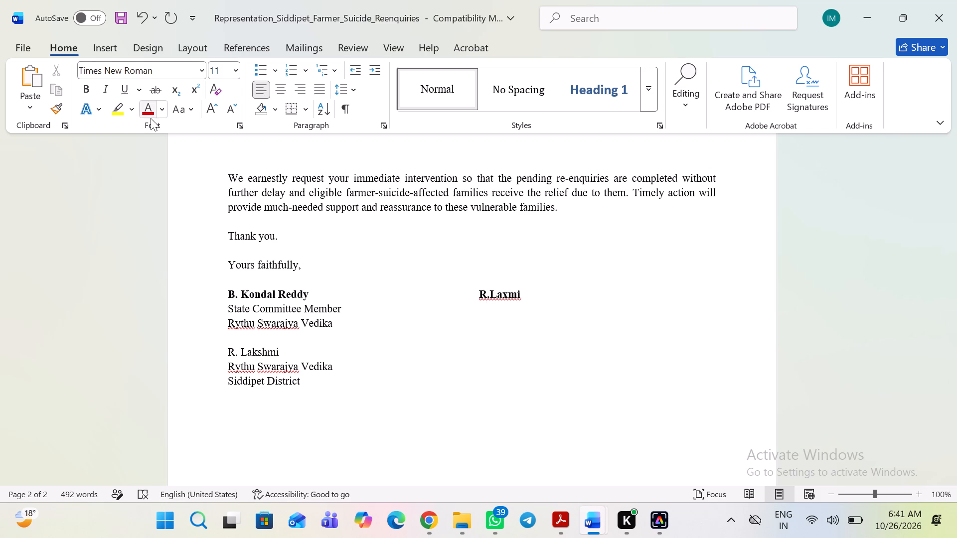
left_click(88, 88)
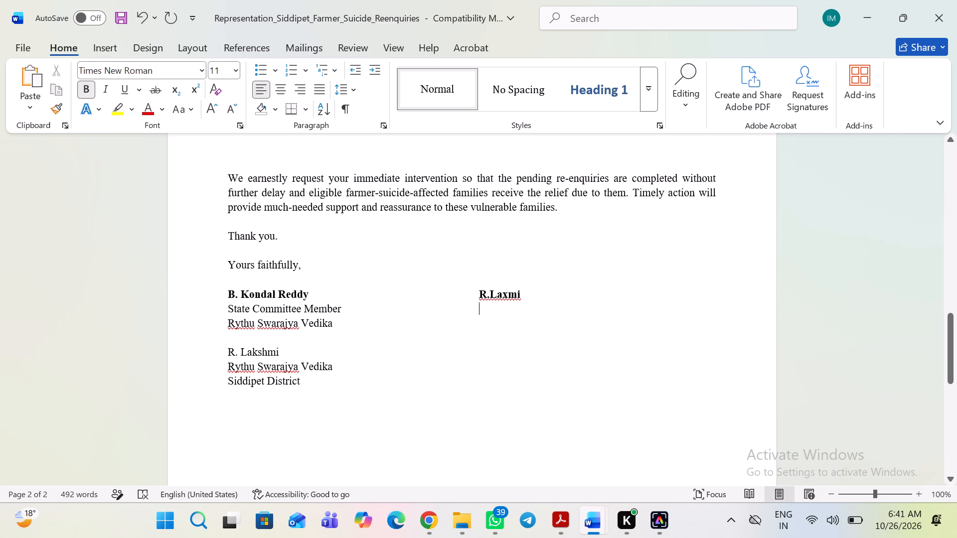
left_click(89, 85)
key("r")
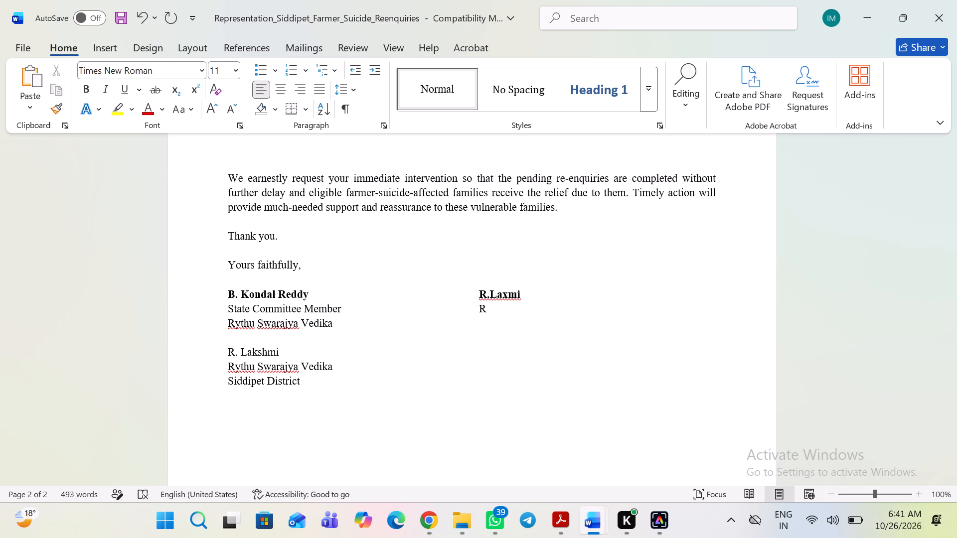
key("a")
key("BackSpace")
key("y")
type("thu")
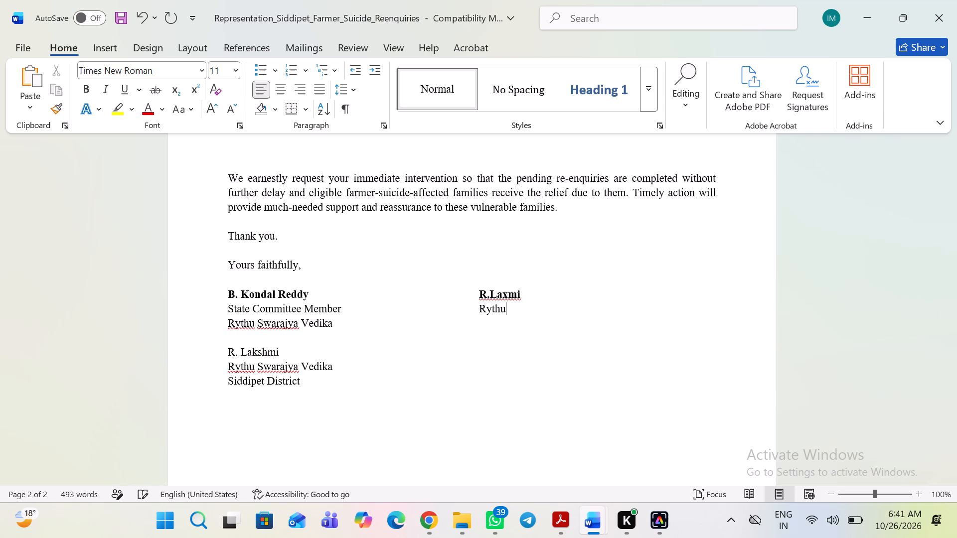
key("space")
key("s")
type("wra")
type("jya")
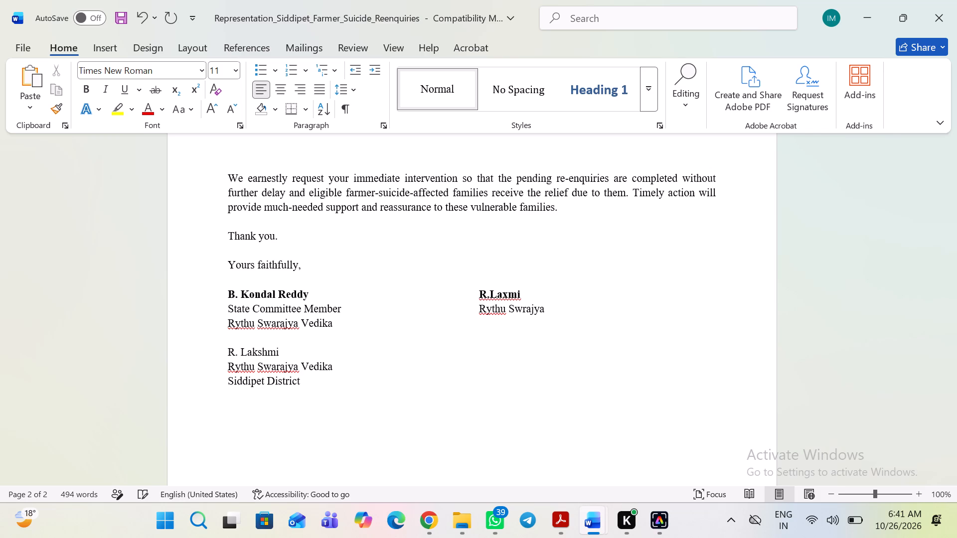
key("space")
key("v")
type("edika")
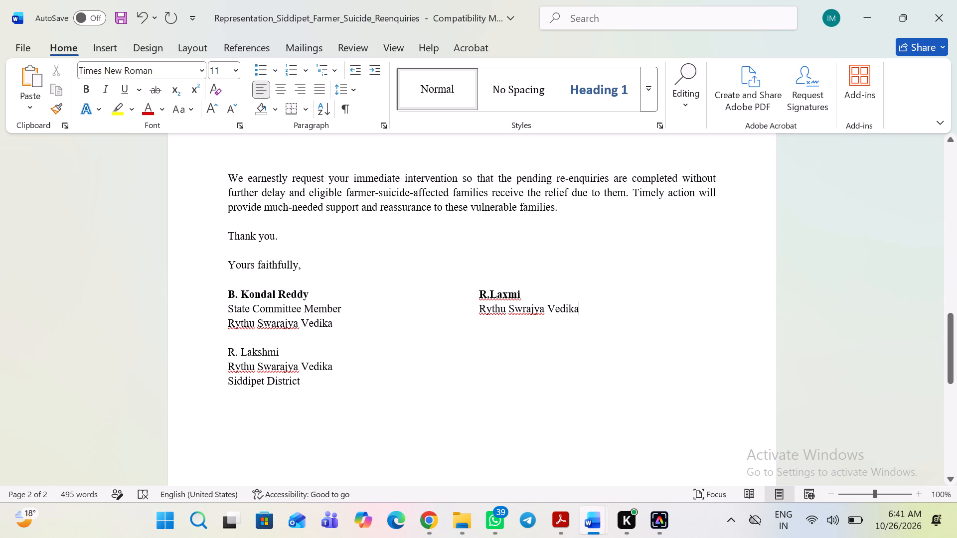
Add "Siddipet District" on the first signatory's organisation line, five tab spaces across, beneath the second signatory's organisation.
left_click(376, 323)
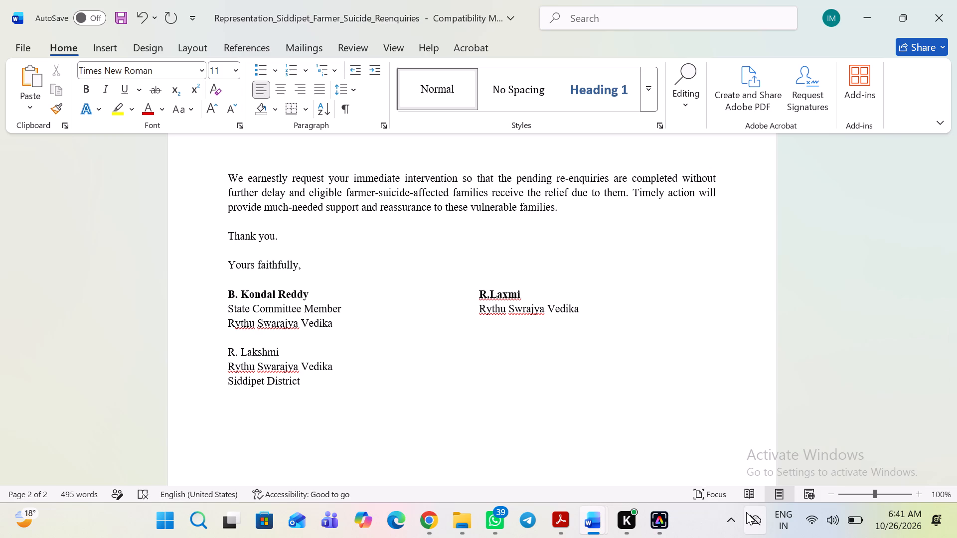
key("Tab")
key("Tab")
key("Tab")
key("Tab")
key("Tab")
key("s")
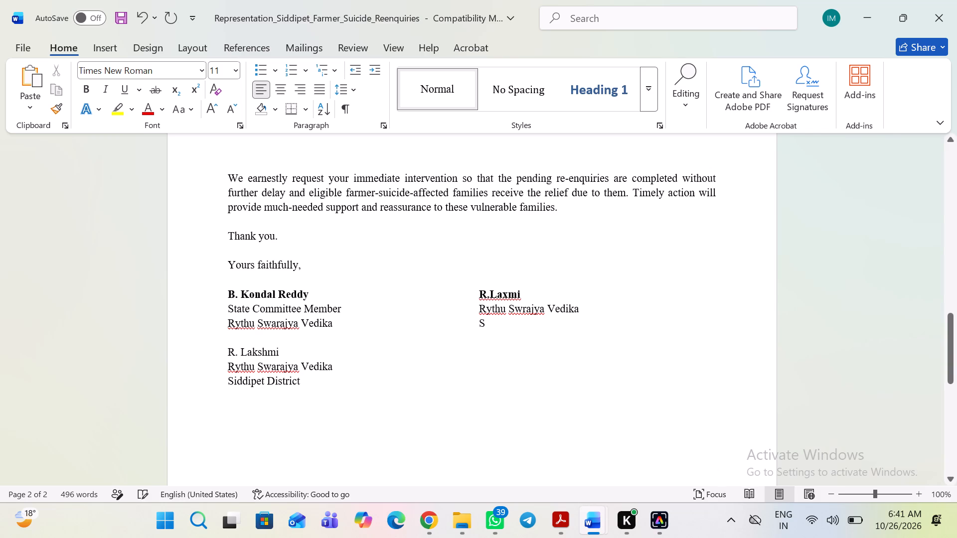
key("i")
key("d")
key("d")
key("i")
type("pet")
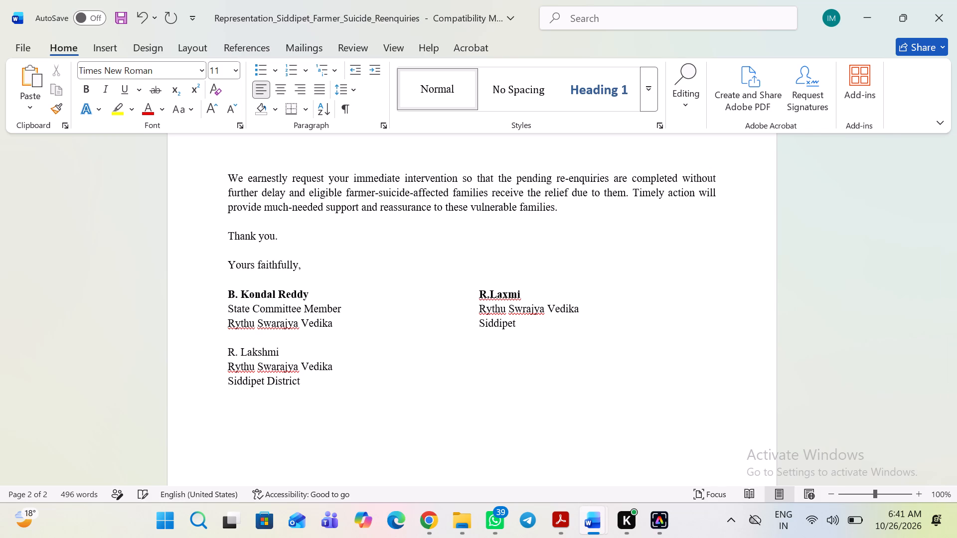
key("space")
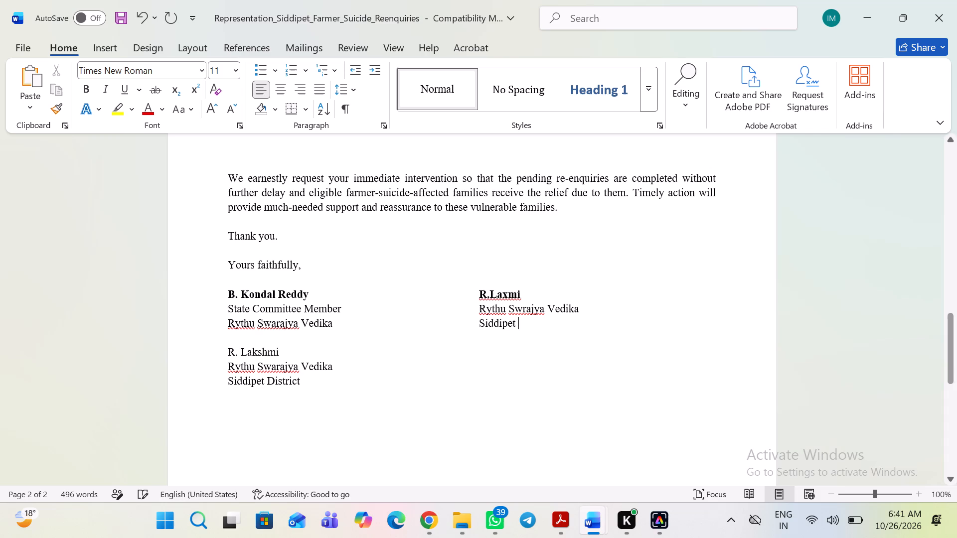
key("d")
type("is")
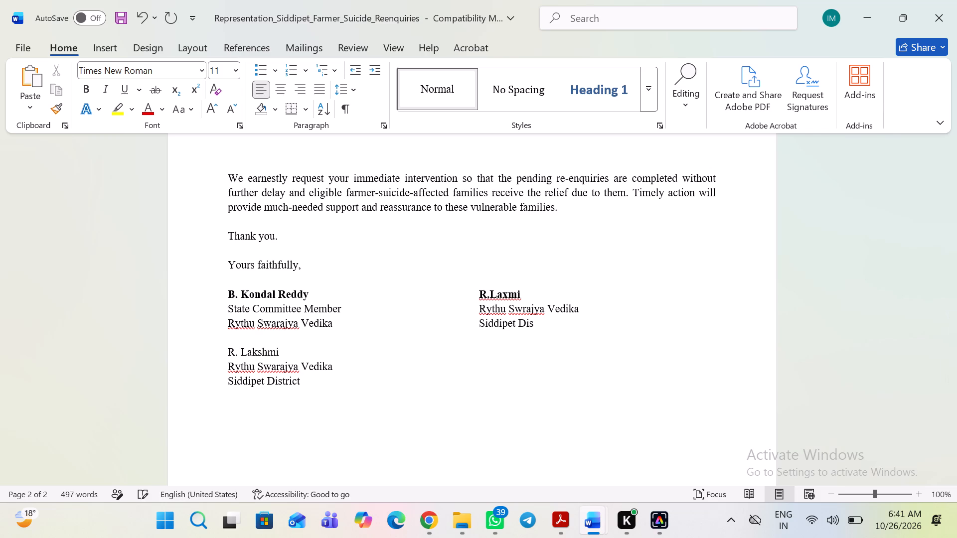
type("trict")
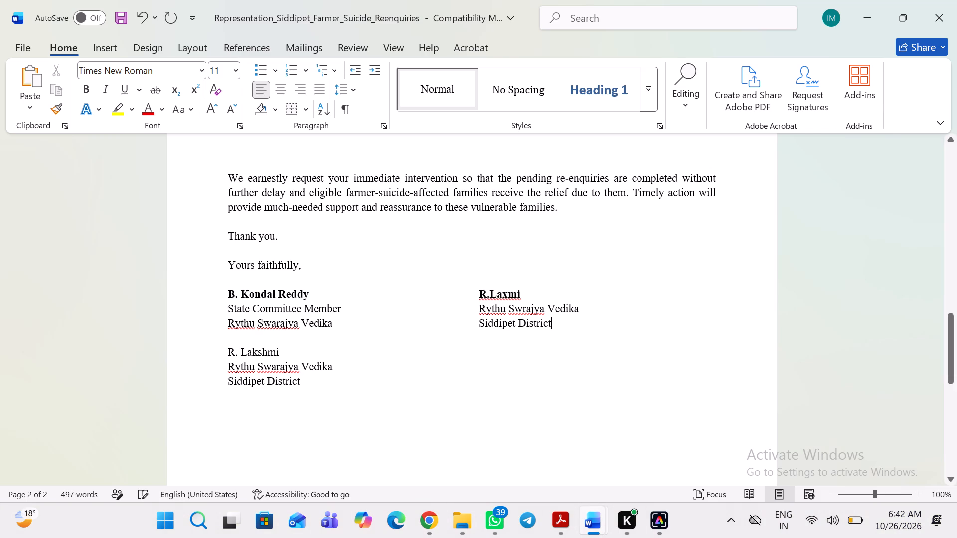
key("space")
Add a line reading "Mobile number :" followed by the first signatory's mobile number, directly beneath the first signatory's organisation line.
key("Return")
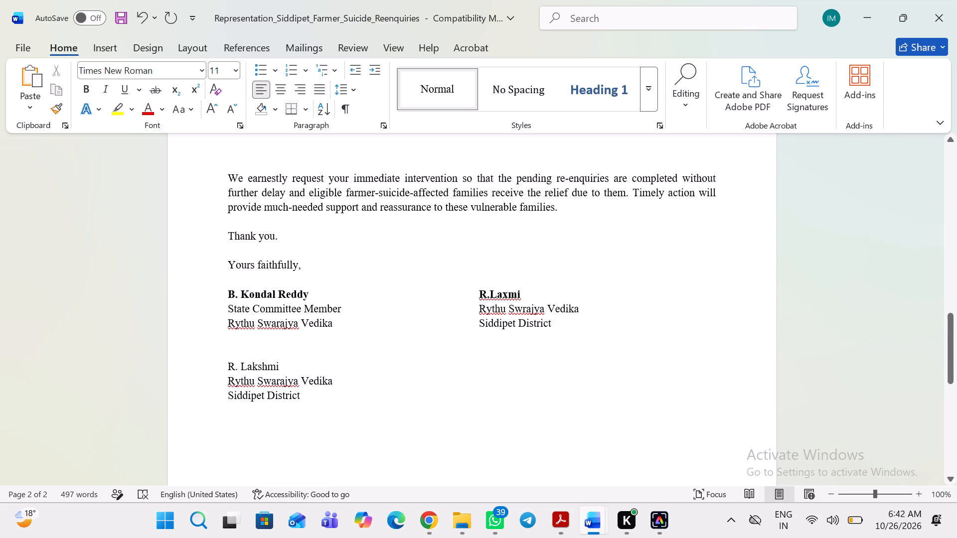
left_click(0, 0)
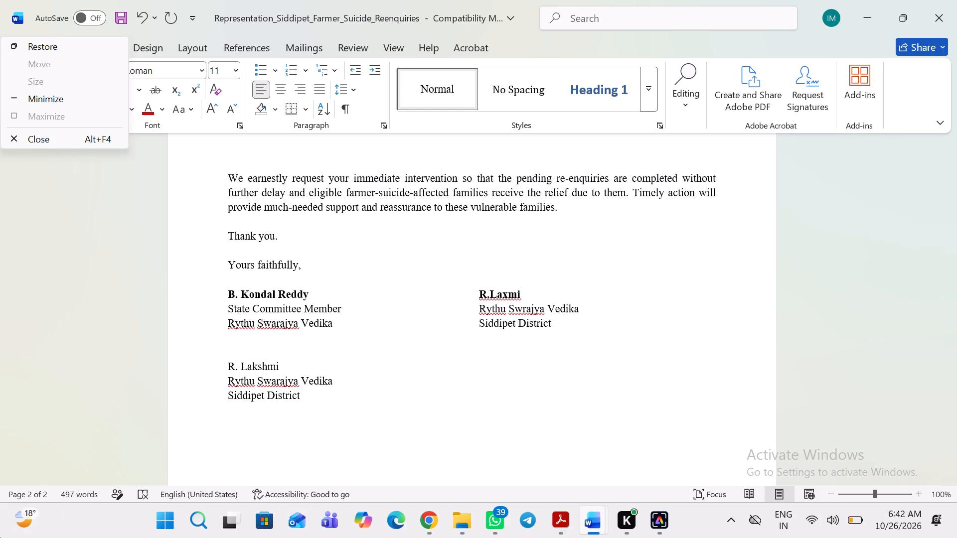
left_click(451, 351)
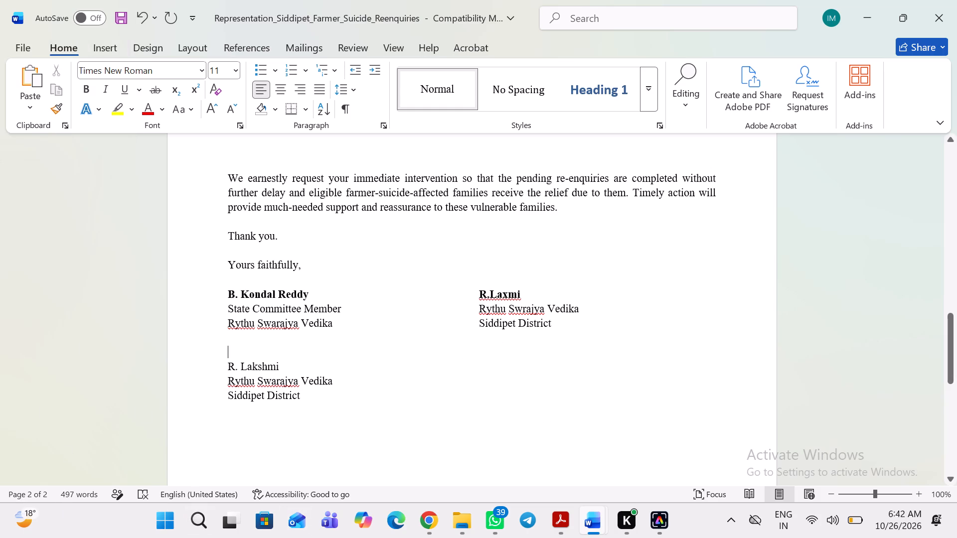
key("BackSpace")
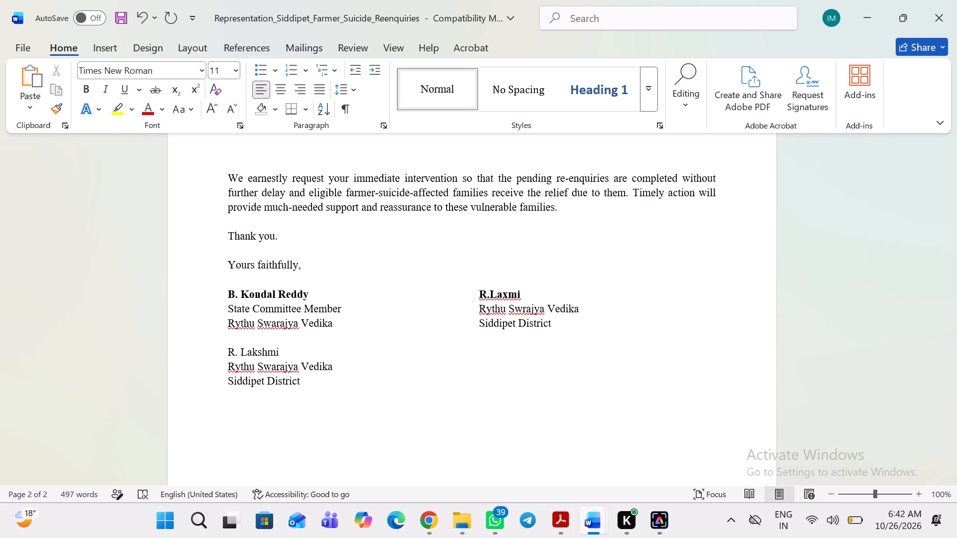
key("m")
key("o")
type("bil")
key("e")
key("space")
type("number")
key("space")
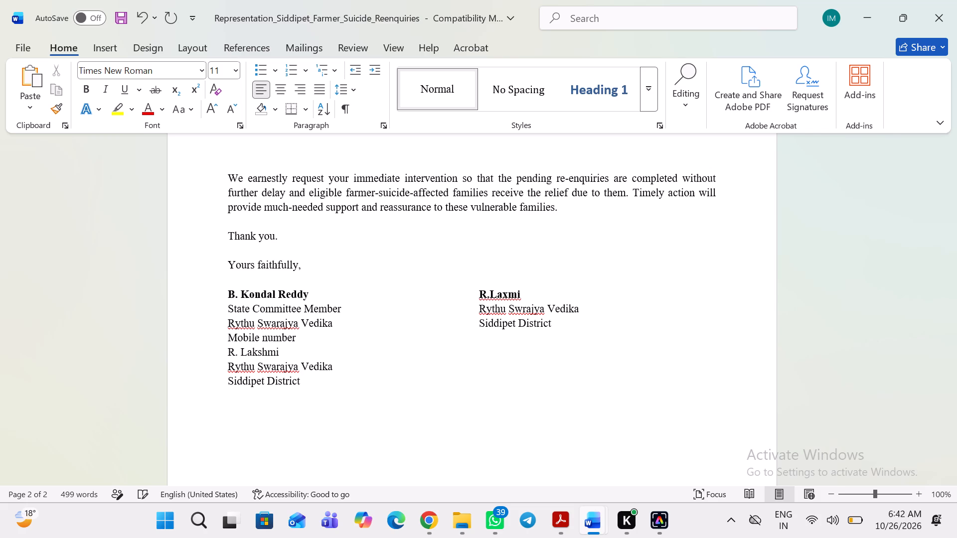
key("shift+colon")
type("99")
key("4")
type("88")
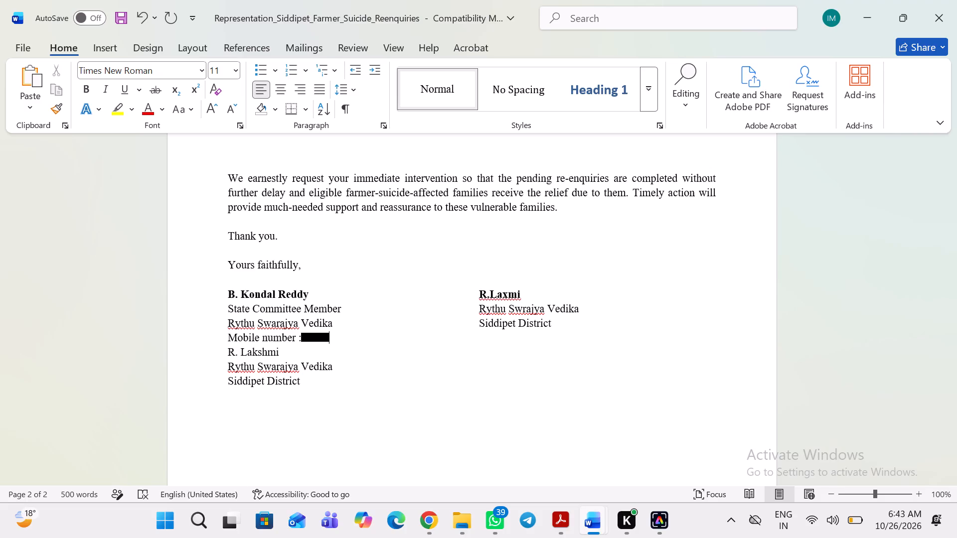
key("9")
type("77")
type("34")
Add the label "Mobile number" on the first signatory's mobile number line, four tab spaces across, beneath the second signatory's "Siddipet District".
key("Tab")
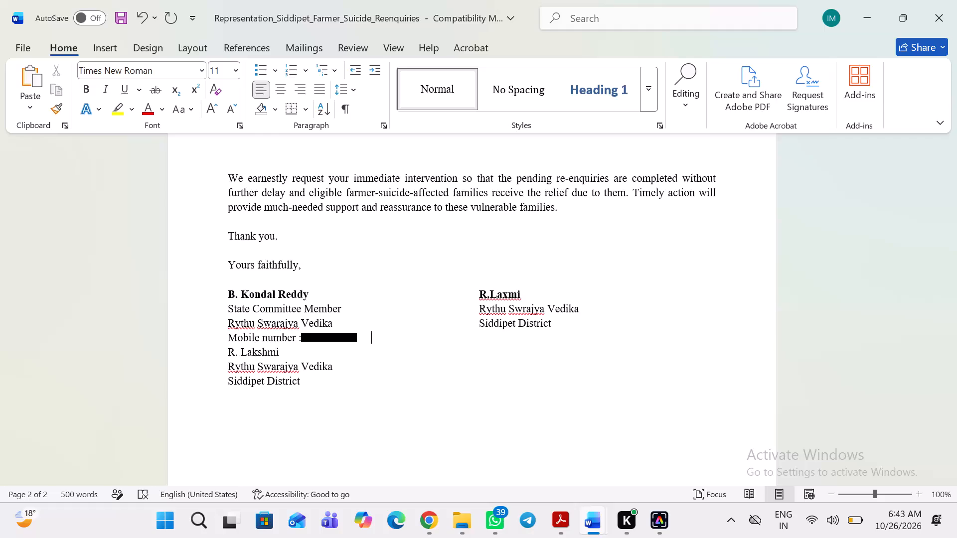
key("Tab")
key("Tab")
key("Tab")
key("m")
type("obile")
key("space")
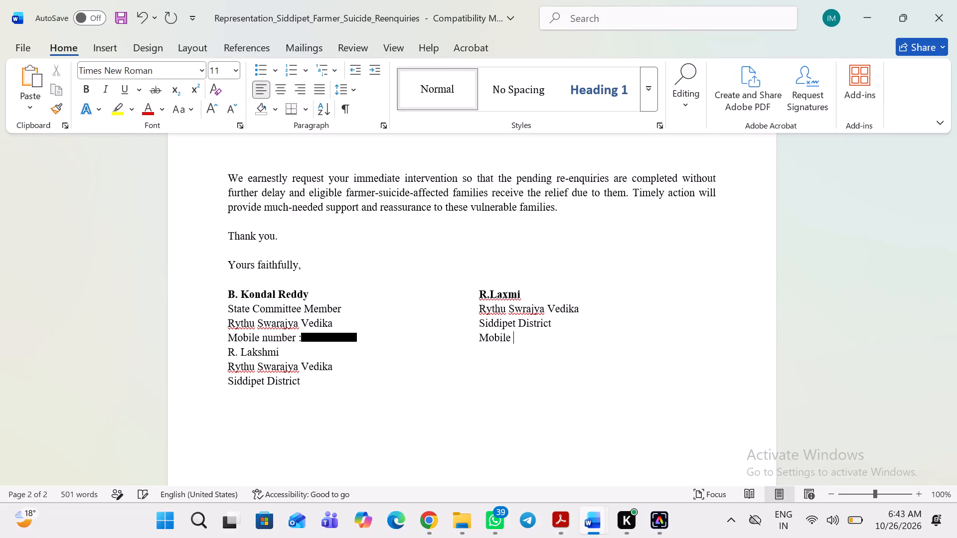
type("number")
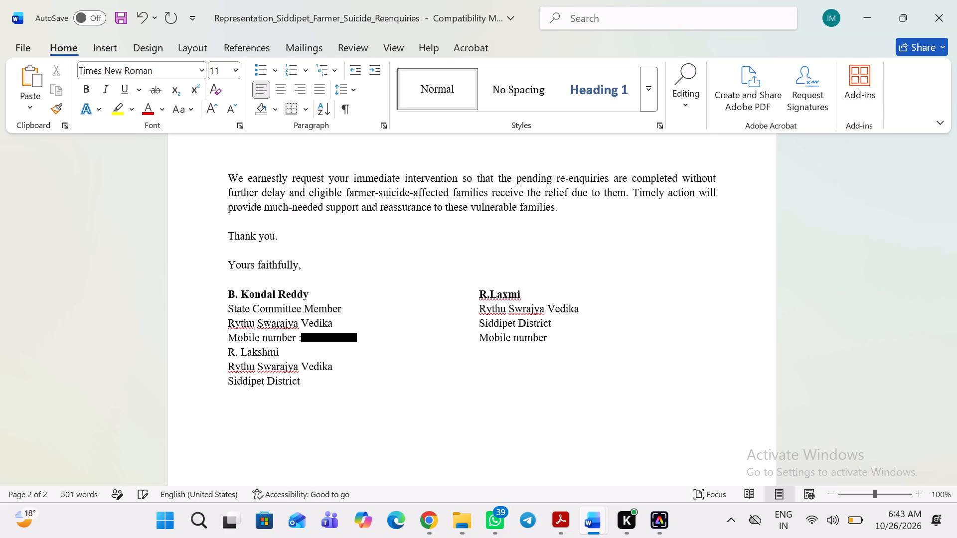
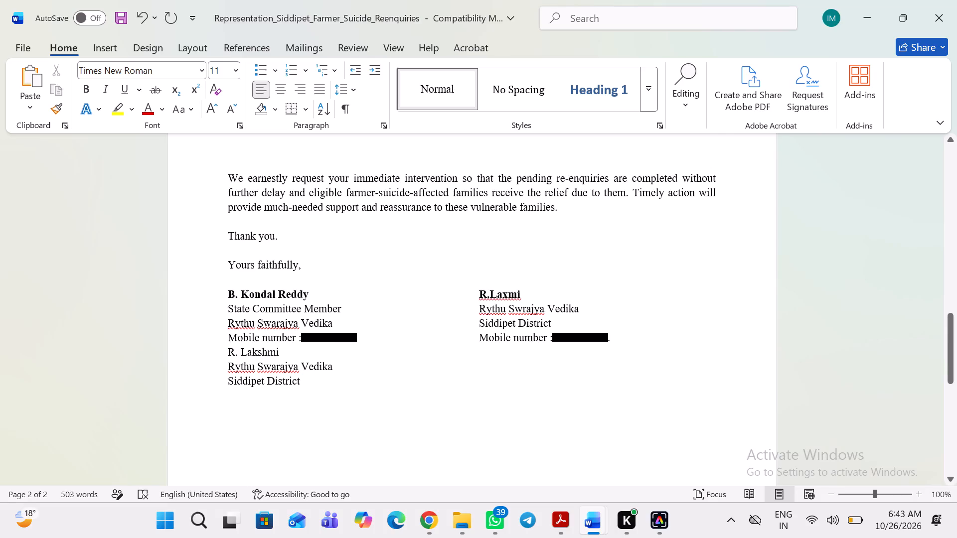
Delete the second signatory's old three-line block (name, organisation and district) beneath the first signatory's mobile number line.
left_click_drag(220, 356, 330, 395)
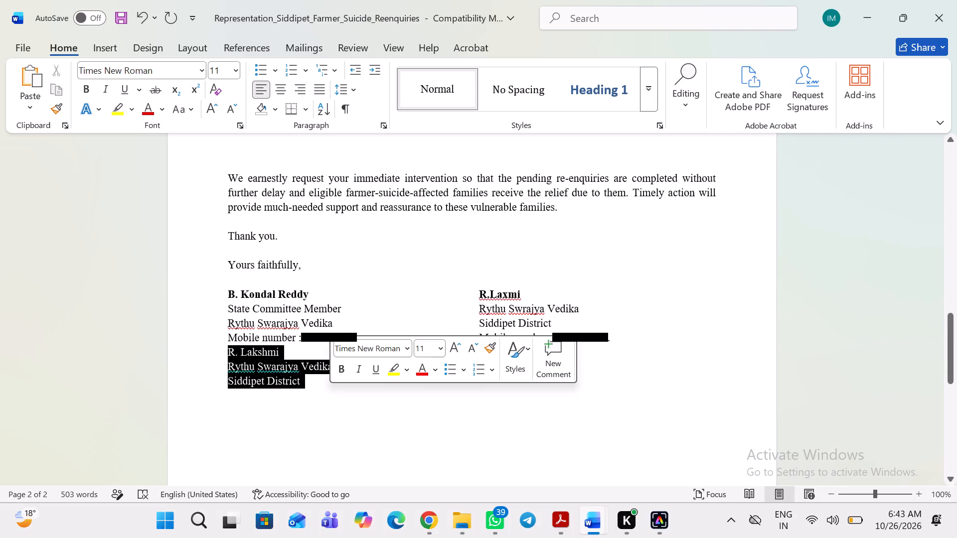
key("Delete")
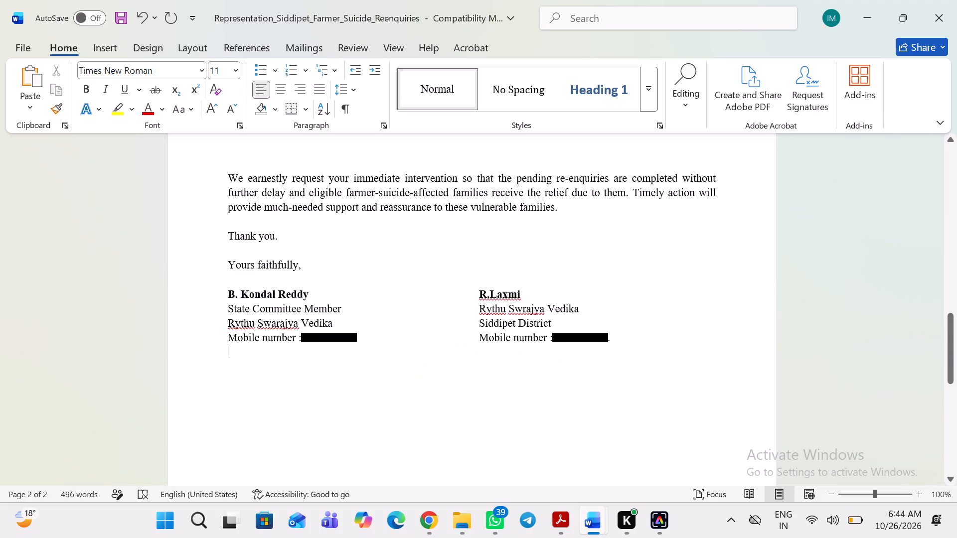
Review the page layout around the side-by-side signature block and the end of the letter.
scroll(327, 400, "down", 1)
scroll(327, 400, "up", 2)
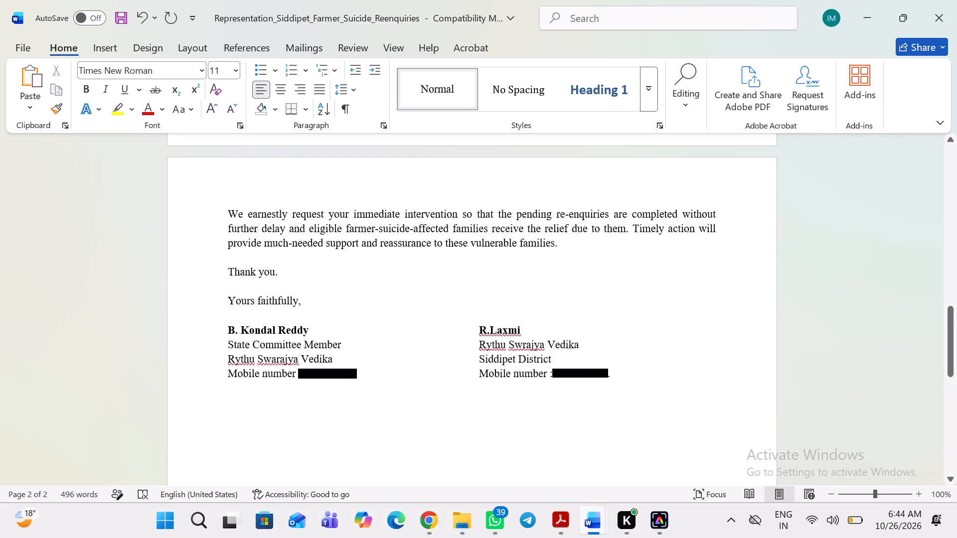
scroll(455, 402, "up", 3)
scroll(456, 388, "down", 3)
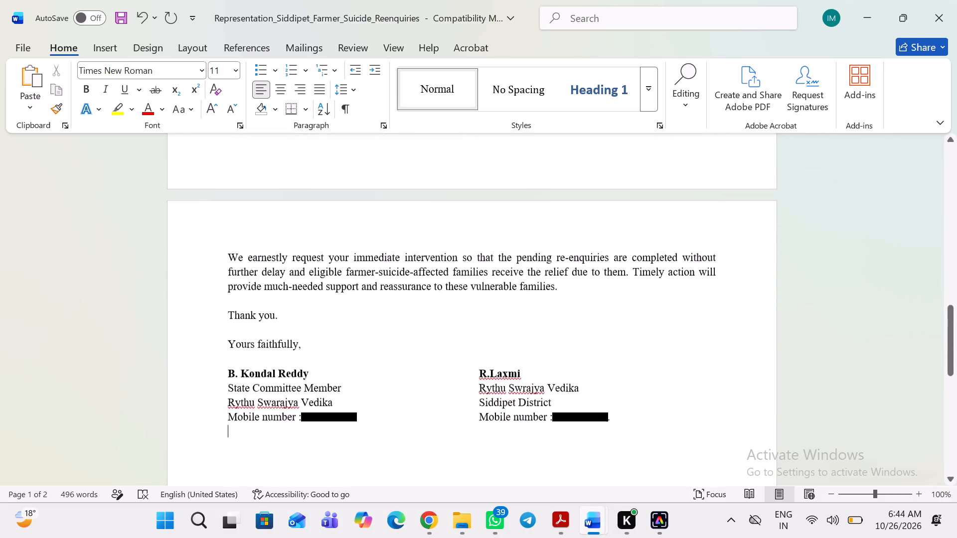
scroll(456, 388, "down", 3)
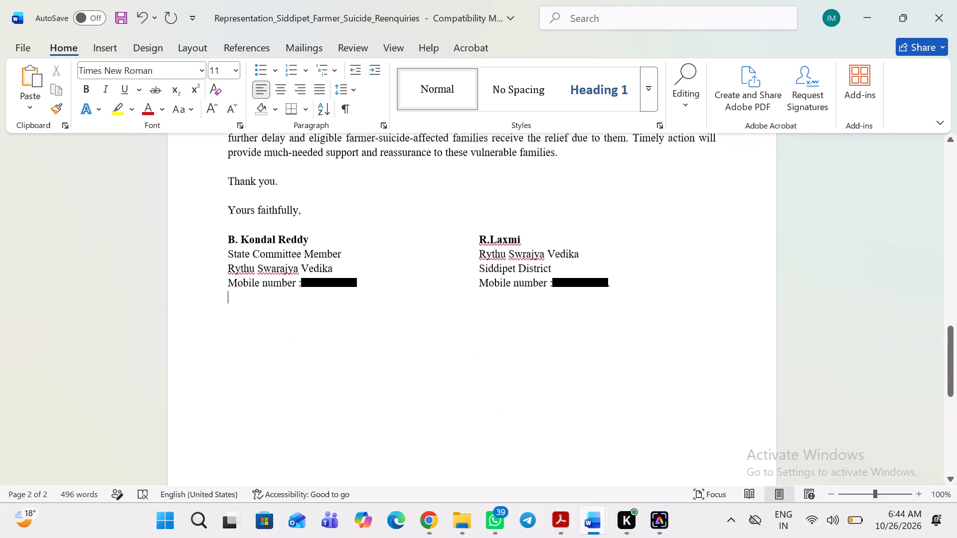
scroll(456, 388, "up", 4)
scroll(457, 381, "down", 8)
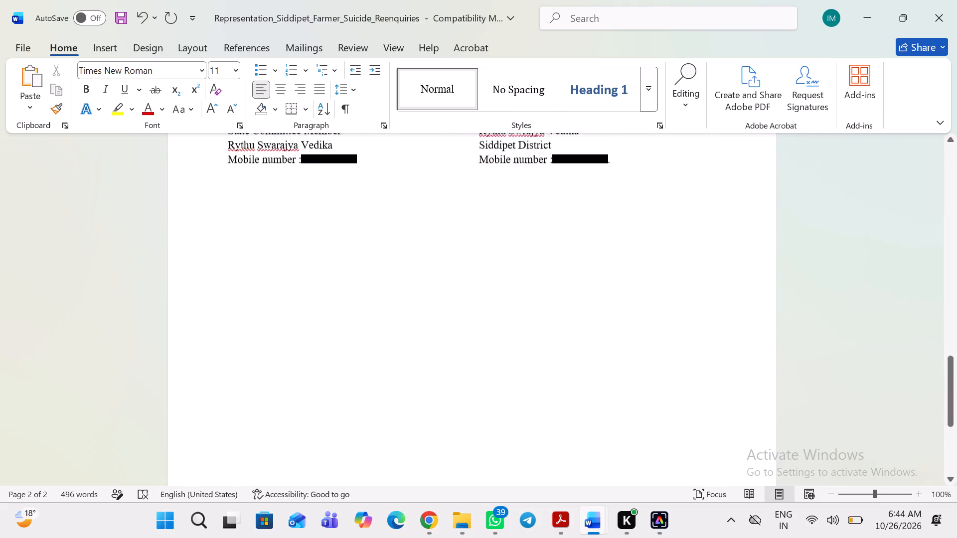
scroll(457, 380, "down", 4)
scroll(457, 380, "up", 5)
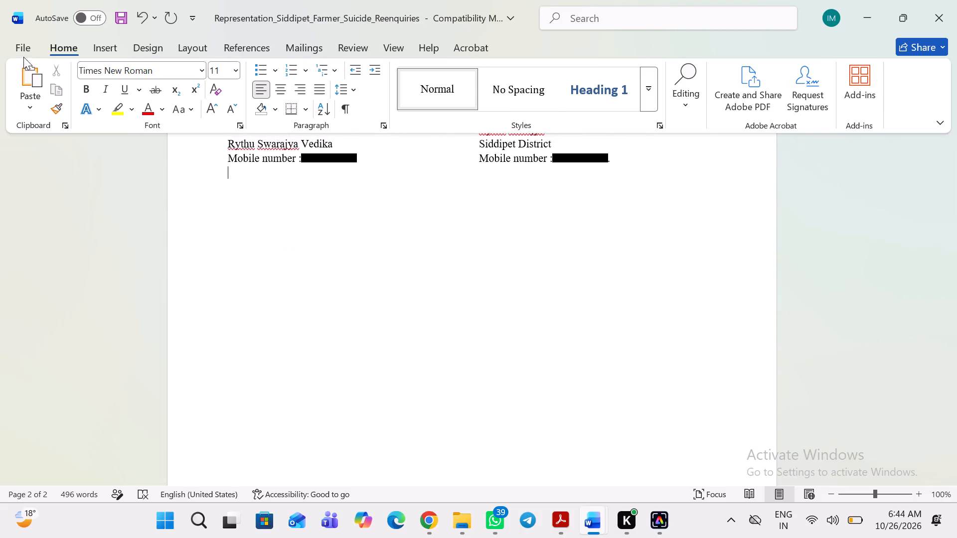
Save the letter as a Word Document named "Siddipet District Collector Letter" in the Downloads folder, accepting the upgrade to the newest file format.
left_click(21, 44)
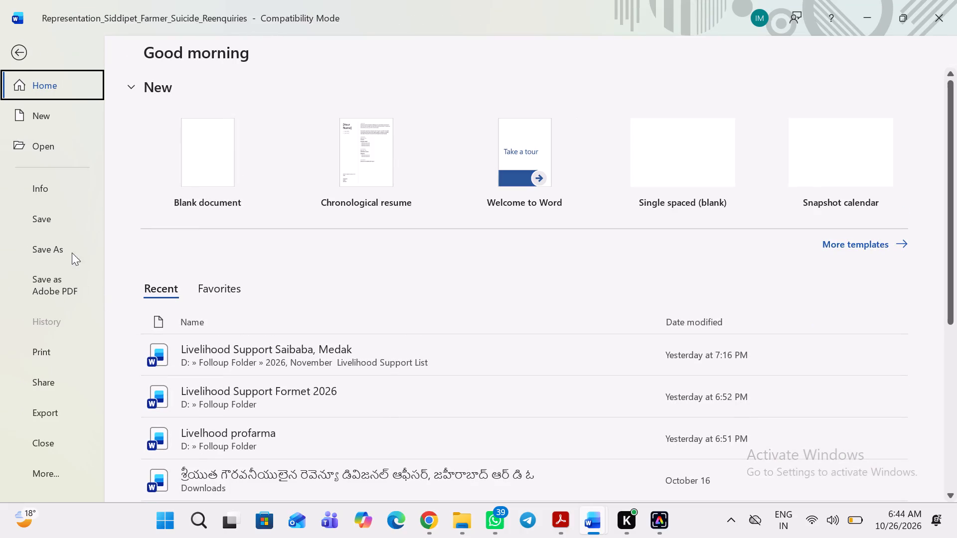
left_click(56, 245)
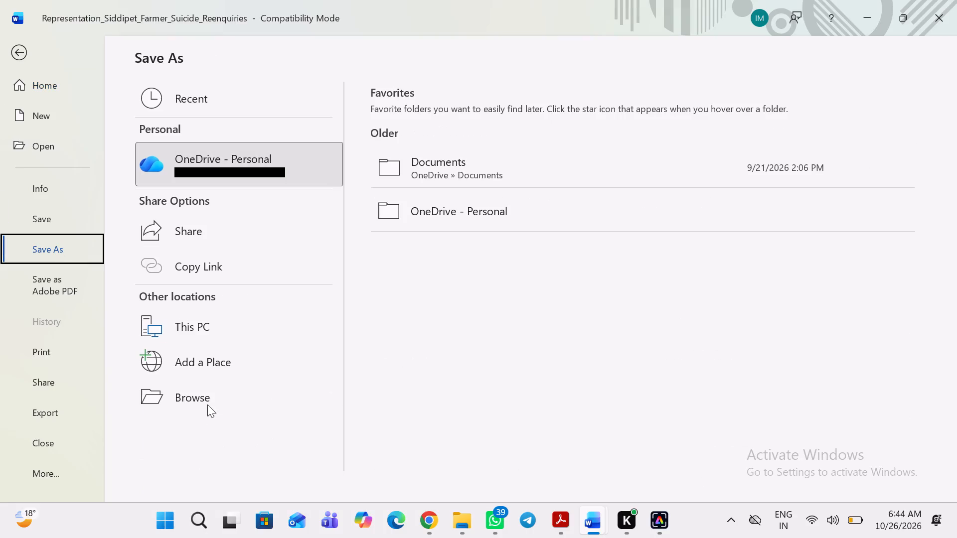
left_click(198, 394)
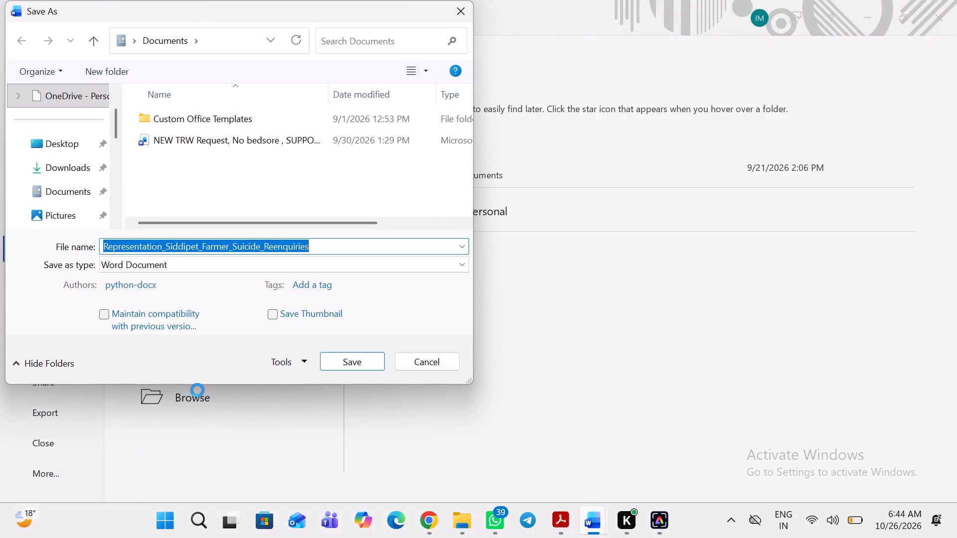
left_click(343, 247)
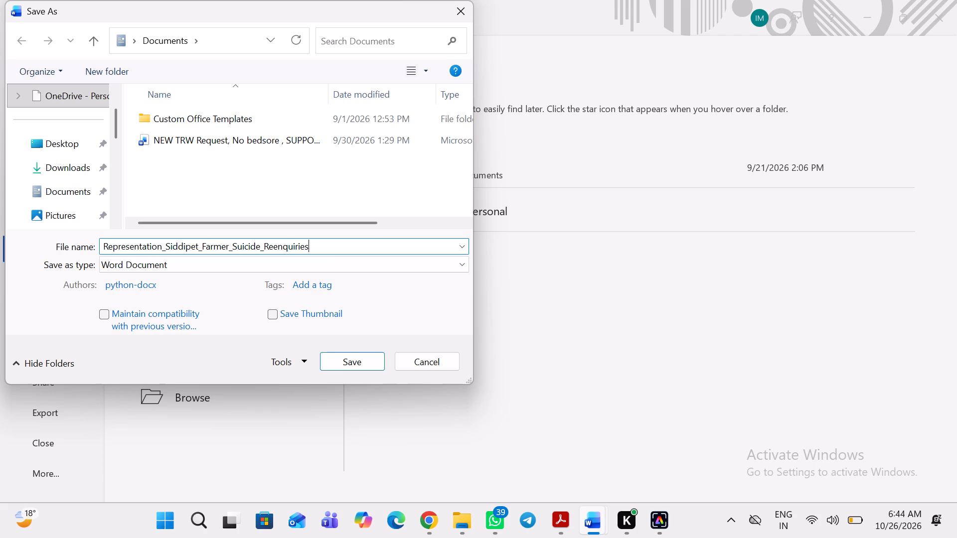
key("BackSpace")
key("BackSpace")
key("BackSpace")
key("BackSpace")
key("BackSpace")
key("BackSpace")
key("BackSpace")
key("BackSpace")
key("BackSpace")
key("BackSpace")
key("BackSpace")
key("BackSpace")
key("BackSpace")
key("BackSpace")
key("BackSpace")
key("BackSpace")
key("BackSpace")
key("BackSpace")
key("BackSpace")
key("BackSpace")
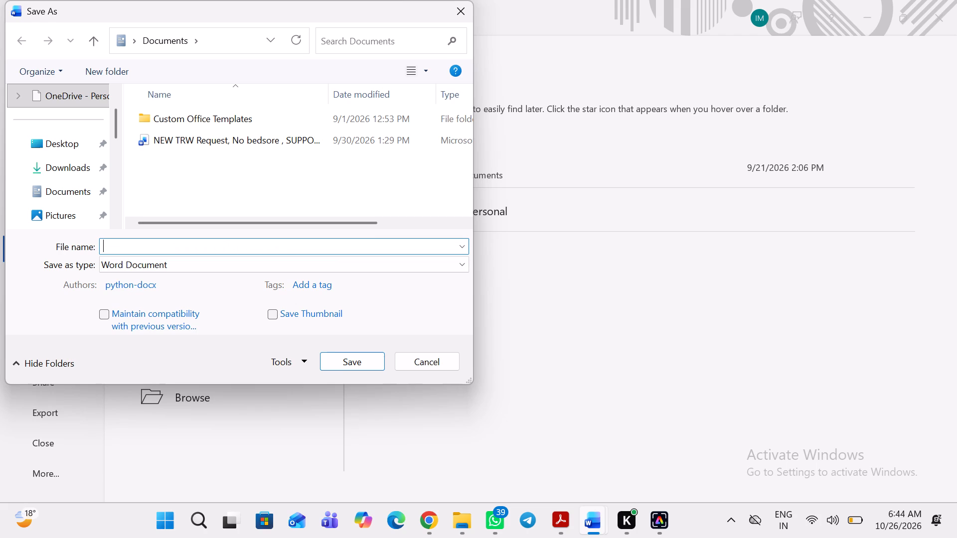
key("s")
type("iddipet")
key("space")
key("d")
type("is")
type("trict")
key("space")
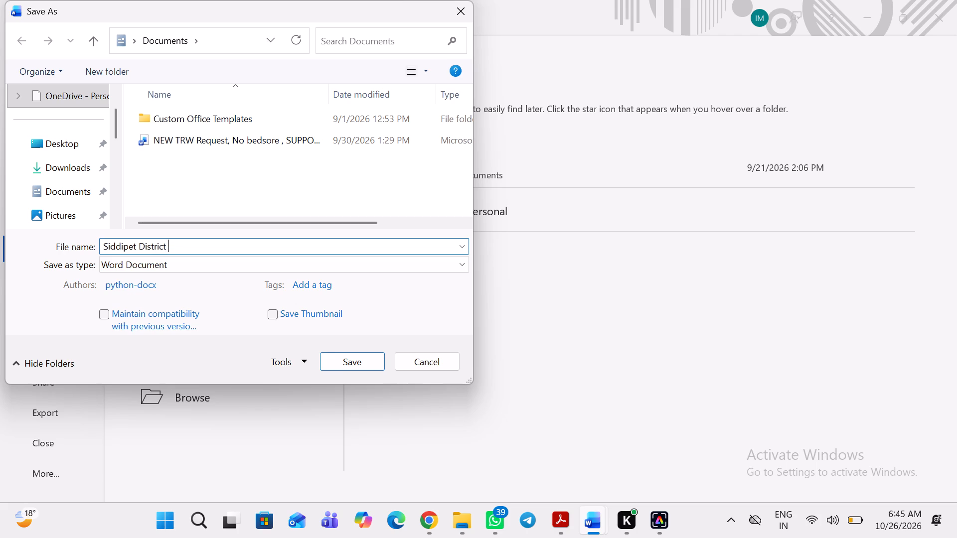
key("c")
type("ollector")
key("space")
key("l")
type("etter")
key("space")
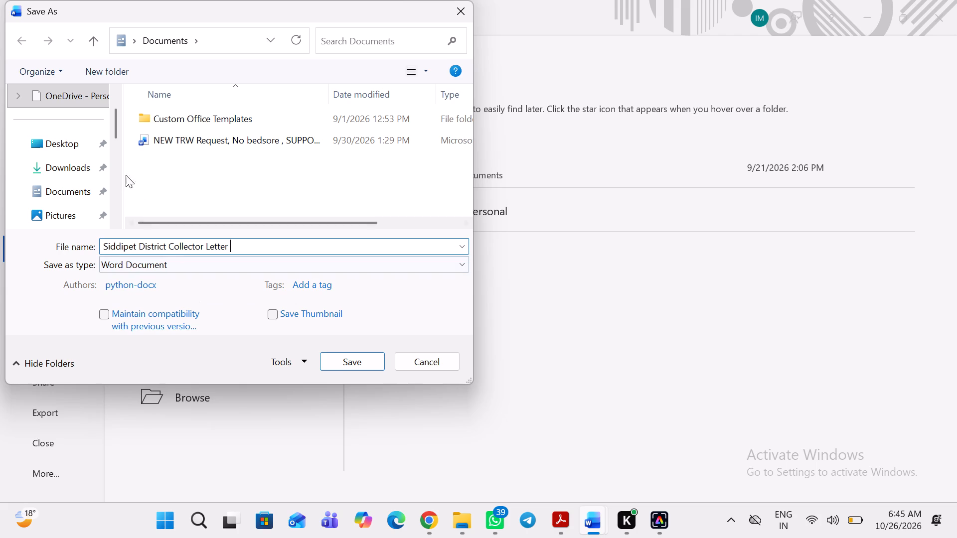
left_click(66, 171)
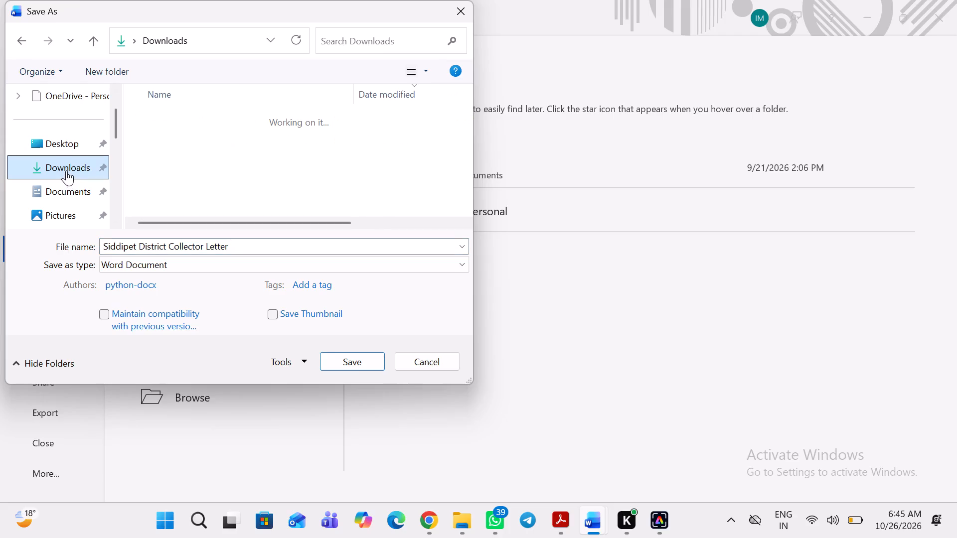
left_click(359, 359)
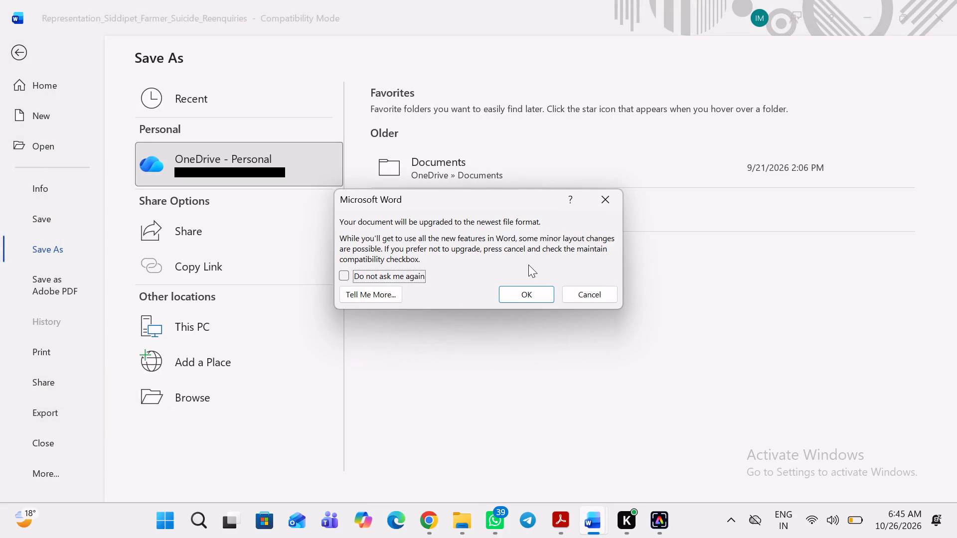
left_click(526, 294)
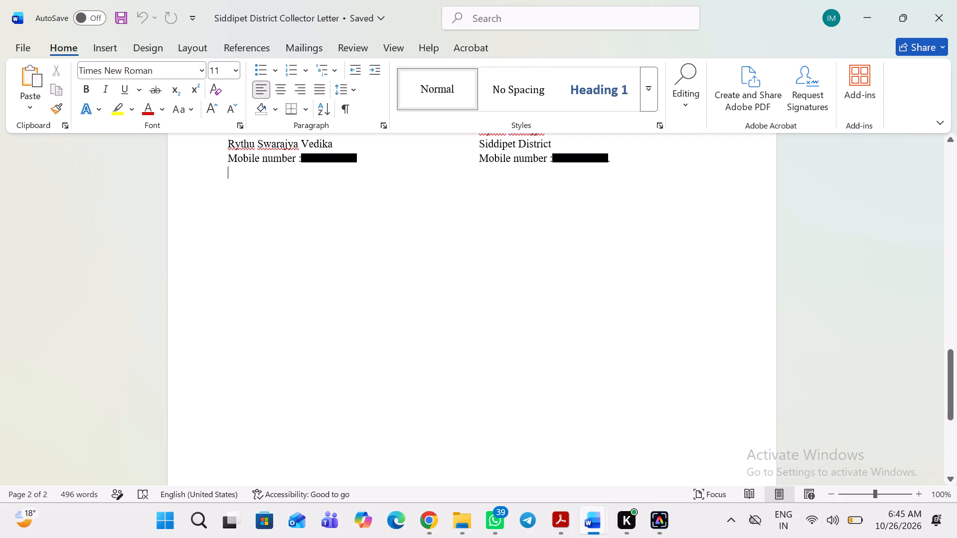
Export the letter as a PDF named "Siddipet District Collector Letter" to the Downloads folder, optimized for Standard publishing.
left_click(25, 46)
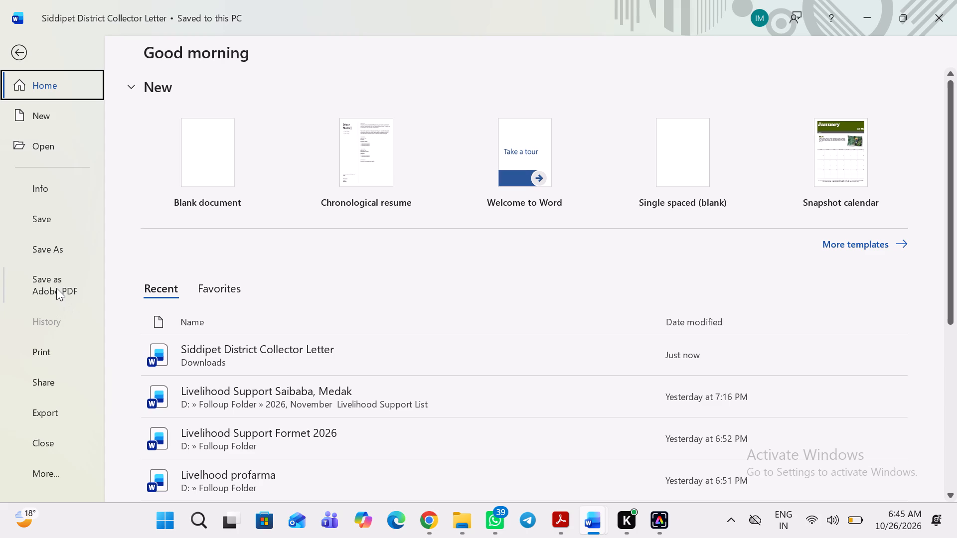
left_click(44, 413)
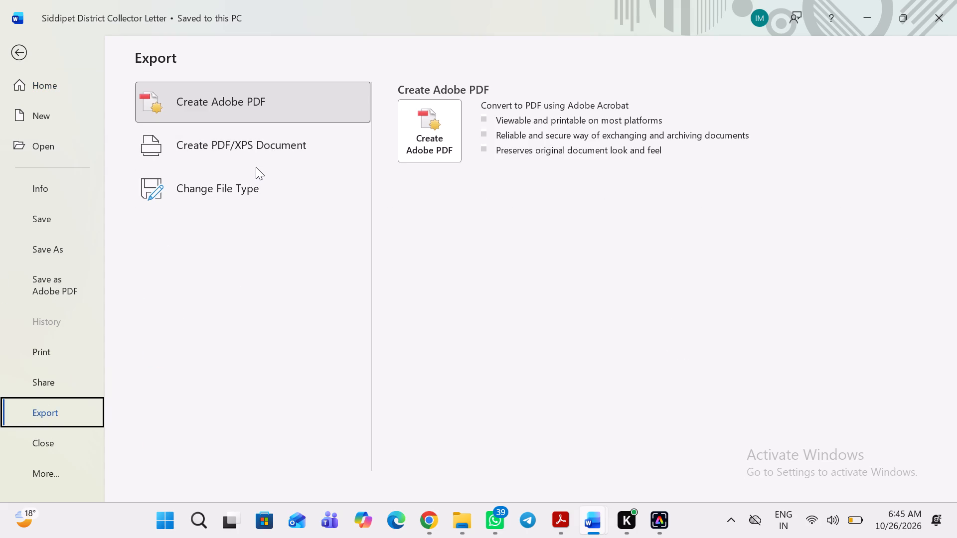
left_click(253, 141)
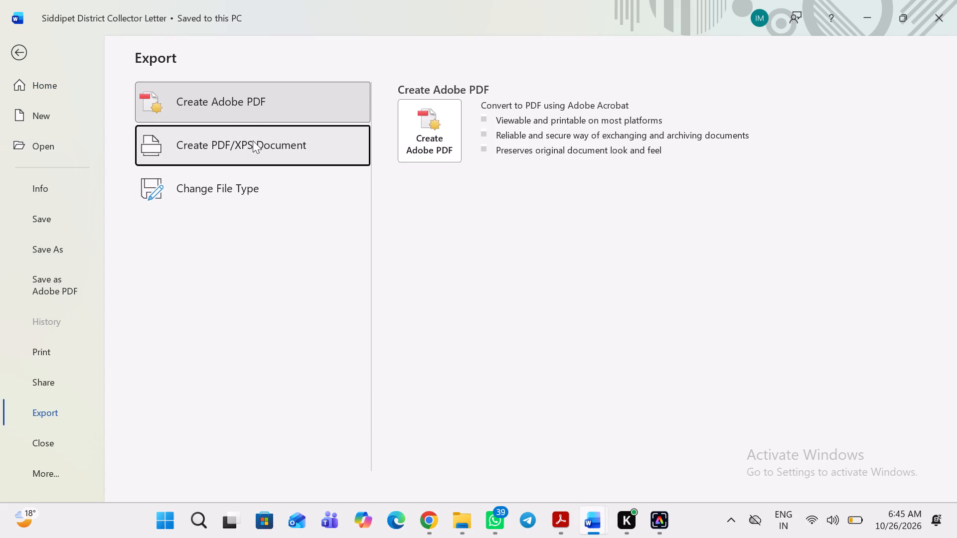
left_click(432, 200)
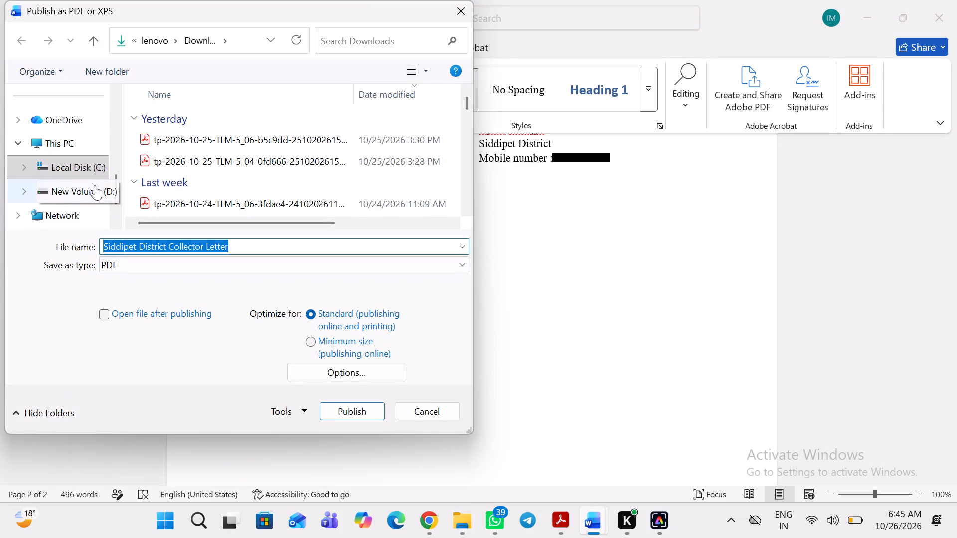
scroll(96, 184, "up", 4)
left_click(66, 216)
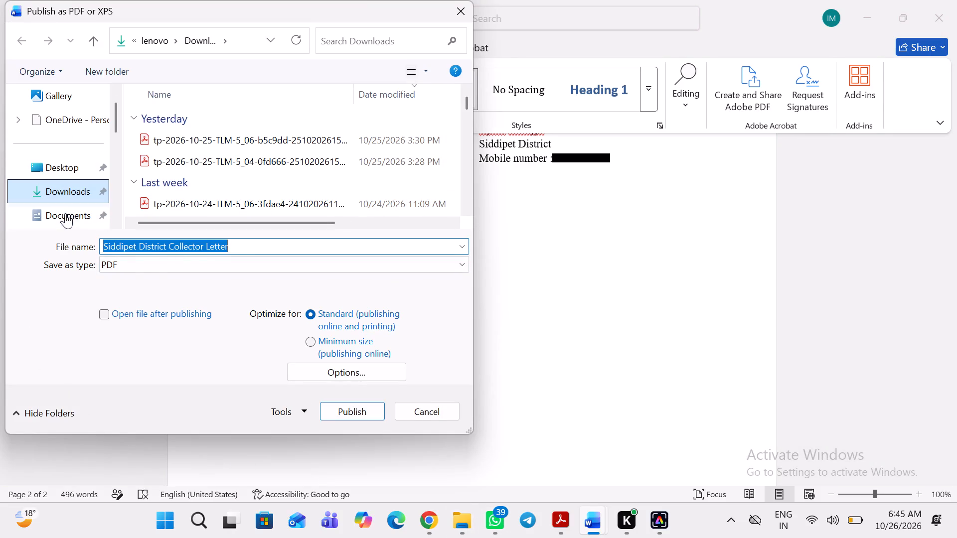
left_click(352, 407)
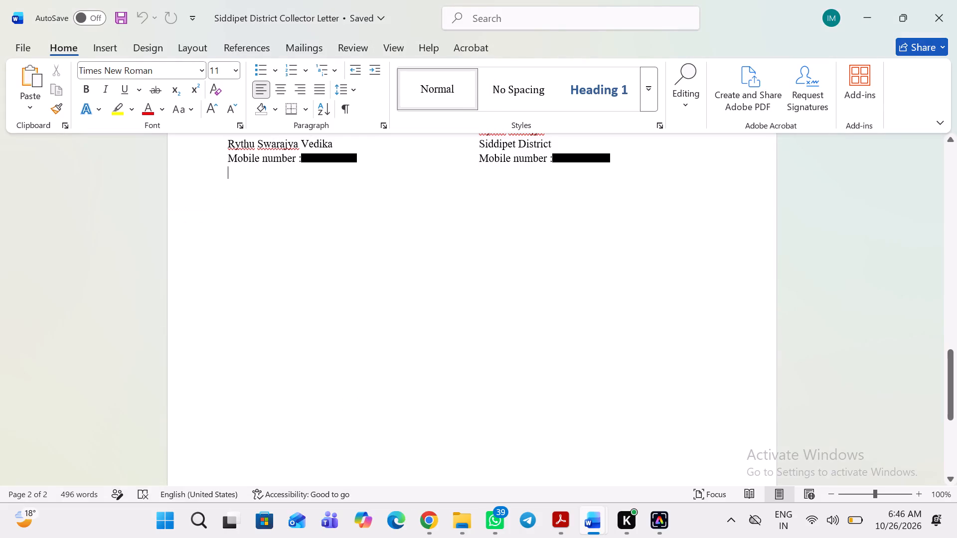
Switch to File Explorer and preview both pages of the "Siddipet District Collector Letter" PDF in the Downloads folder.
left_click(466, 517)
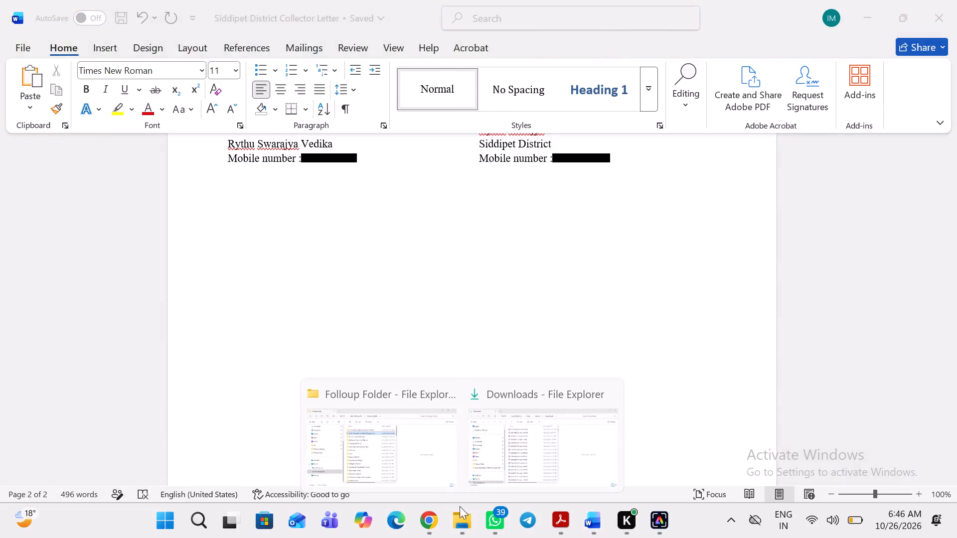
left_click(421, 440)
left_click(139, 184)
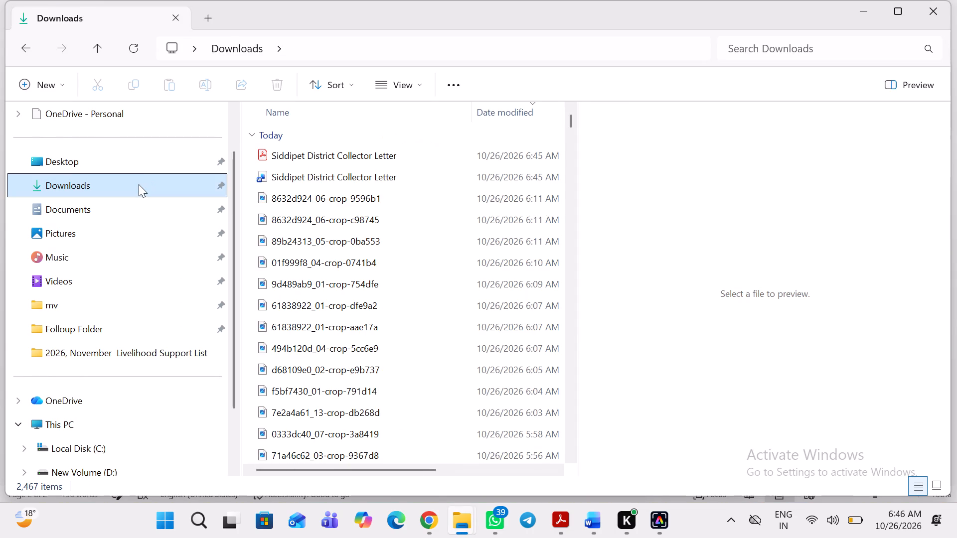
left_click(386, 154)
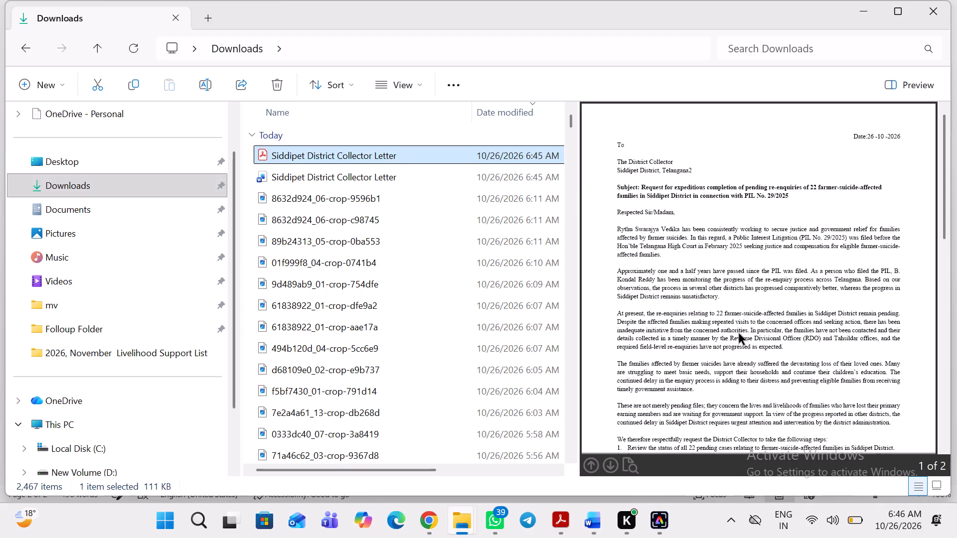
scroll(711, 327, "down", 7)
scroll(711, 326, "up", 2)
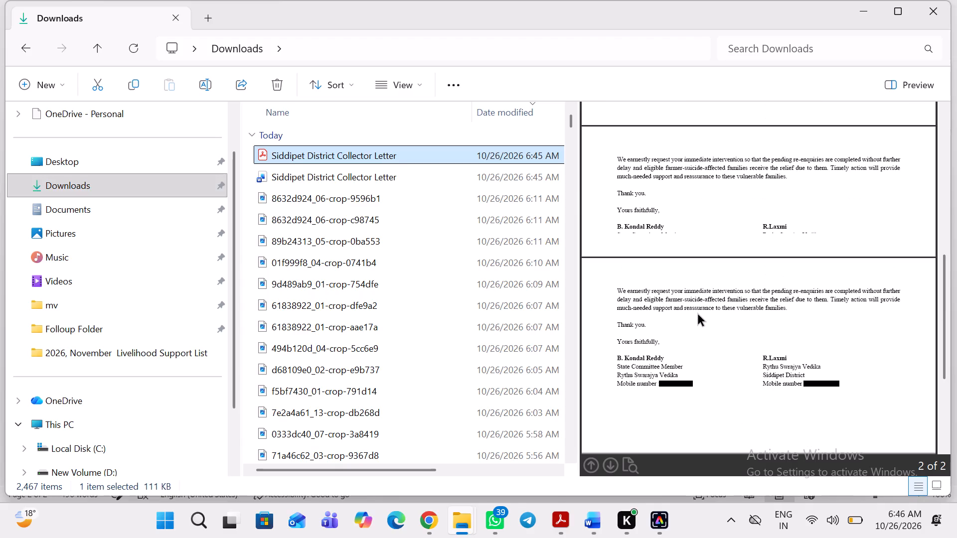
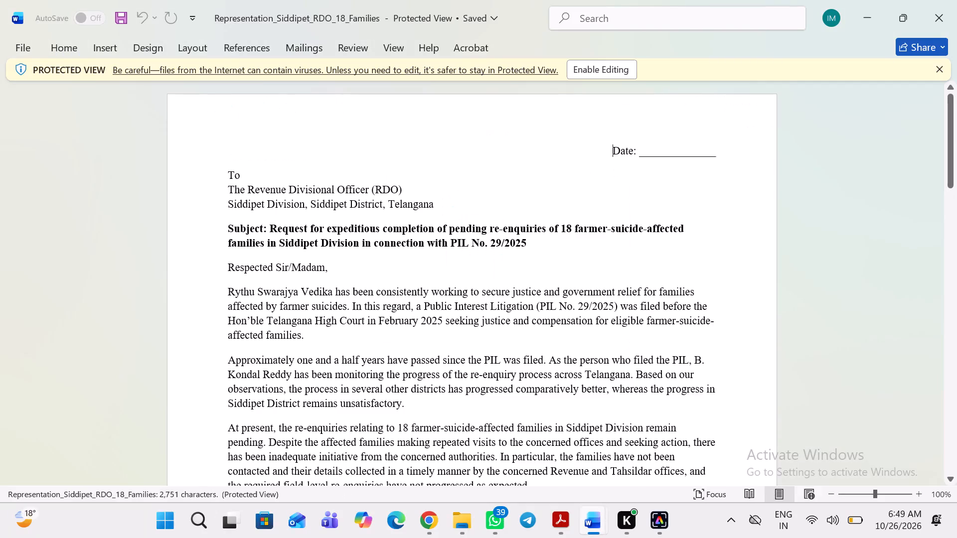
Enable editing of the Siddipet RDO representation and replace the blank line after "Date:" with 26 - 10 -2026.
left_click(604, 68)
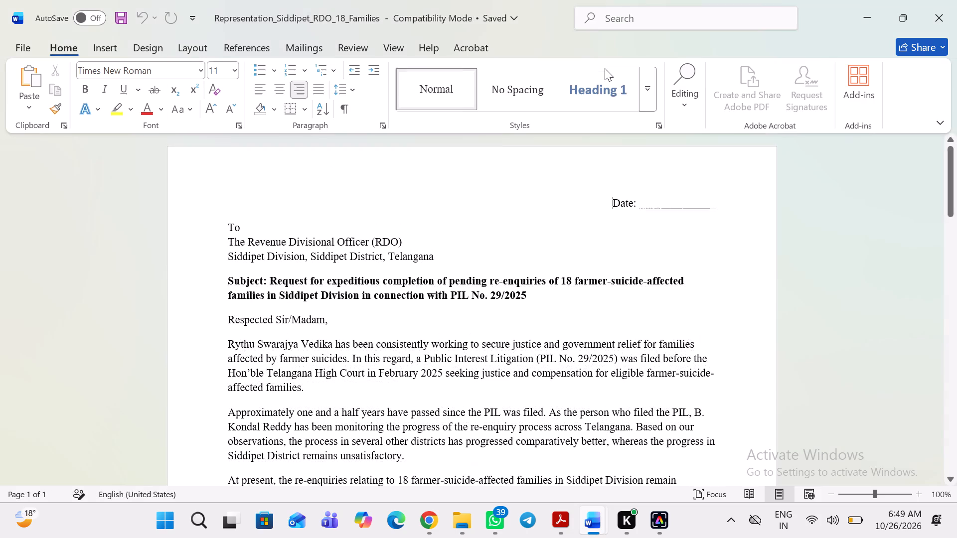
left_click(646, 204)
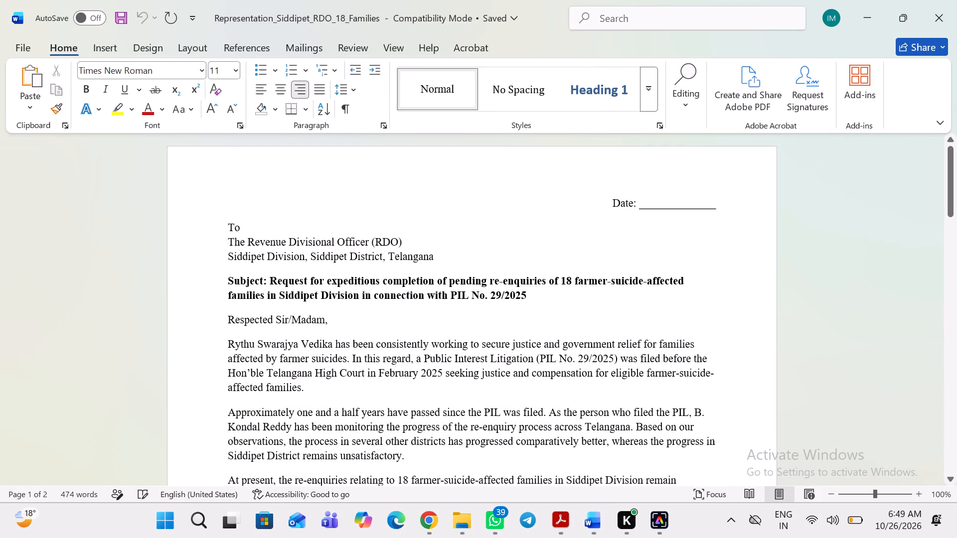
left_click_drag(638, 205, 662, 208)
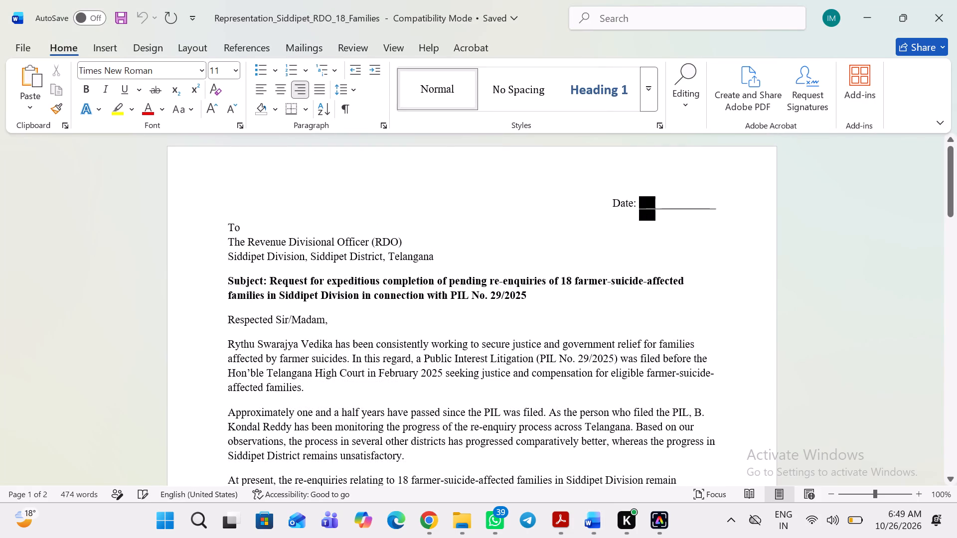
left_click_drag(662, 208, 703, 212)
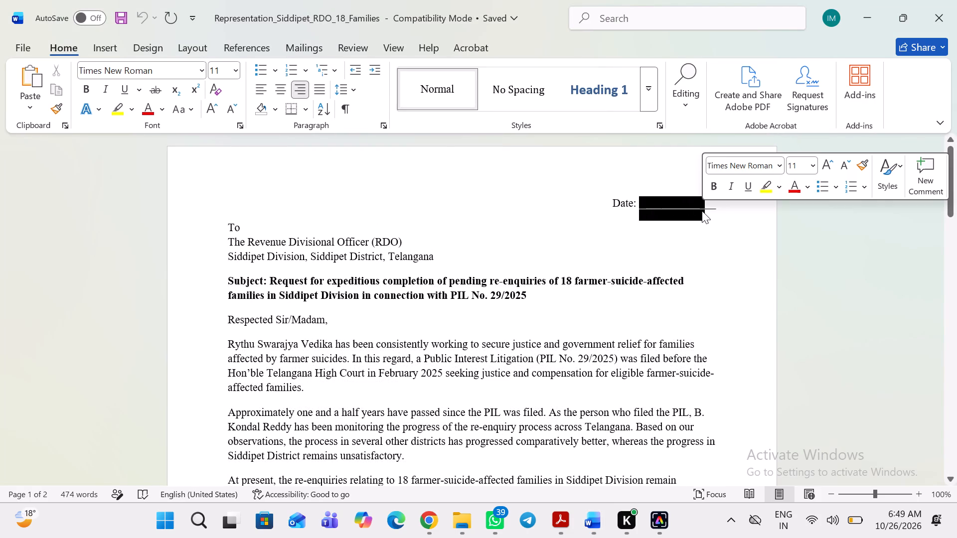
key("Delete")
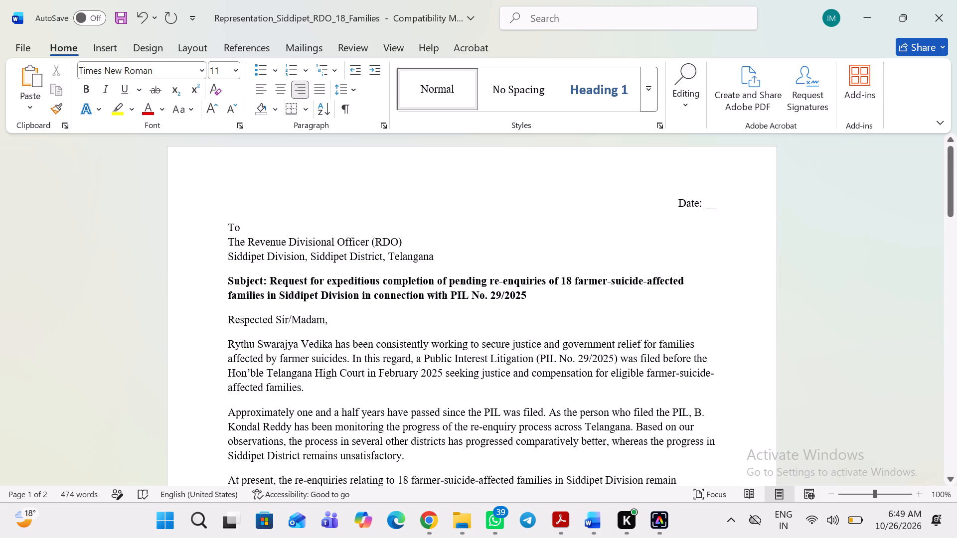
left_click_drag(704, 208, 716, 208)
key("Delete")
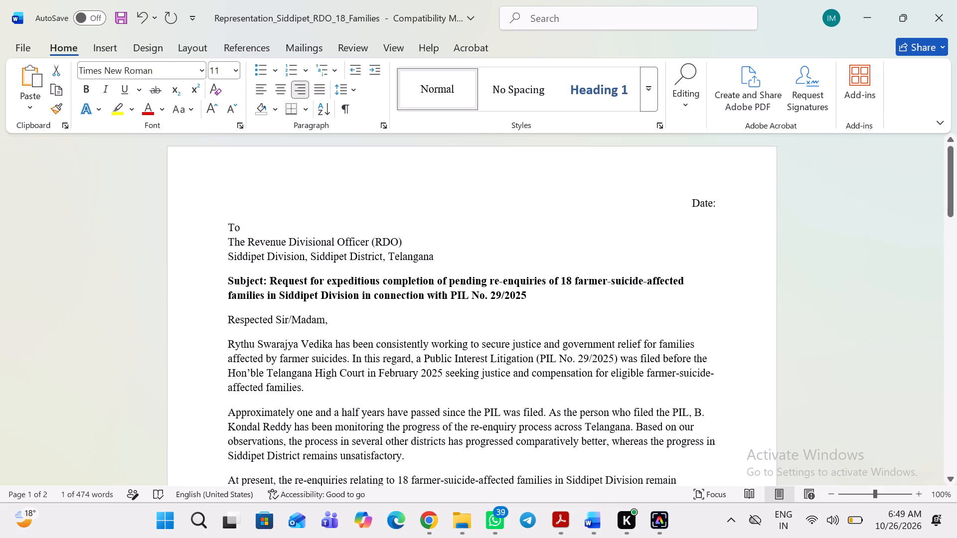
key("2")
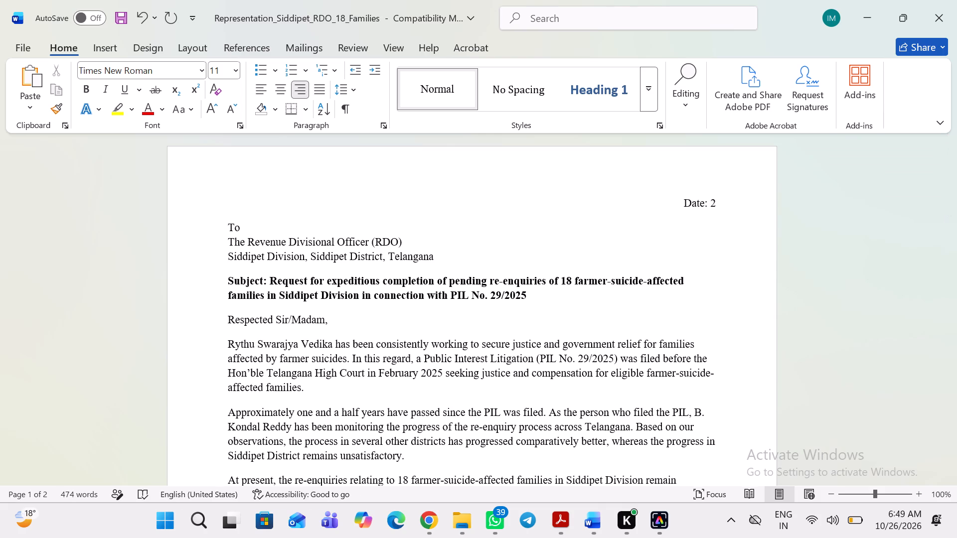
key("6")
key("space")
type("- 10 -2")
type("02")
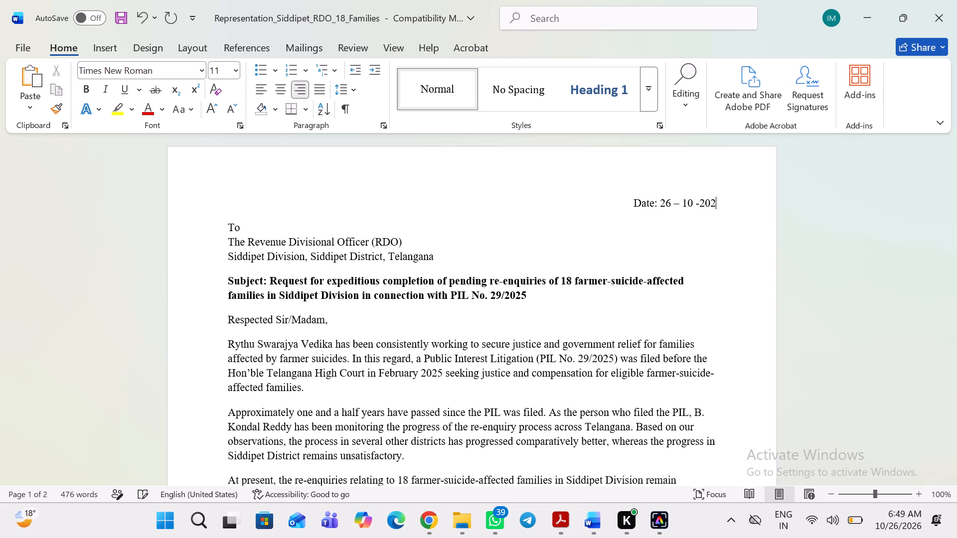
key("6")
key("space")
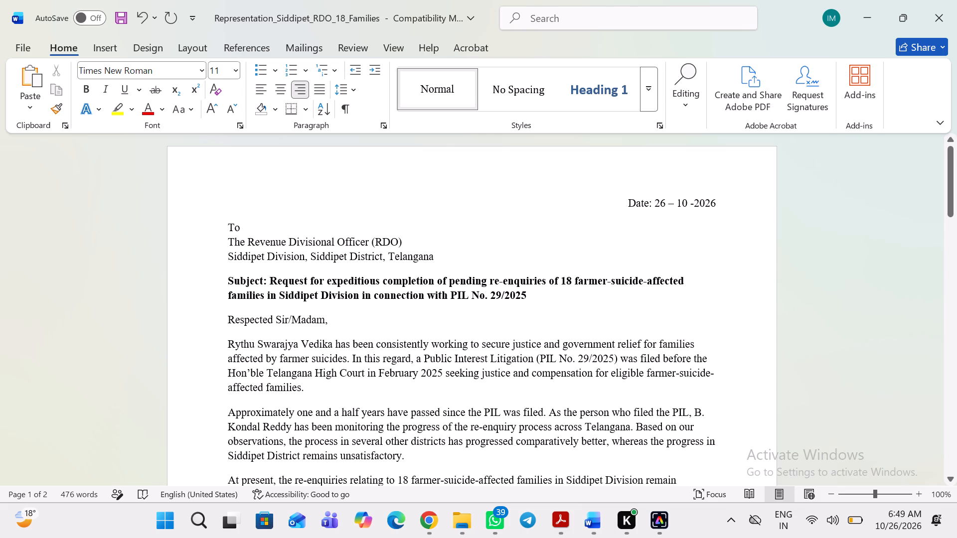
Add the second signatory's name in bold on page 2, tabbed across on the same line as the first signatory's name.
scroll(593, 285, "down", 17)
scroll(597, 271, "down", 6)
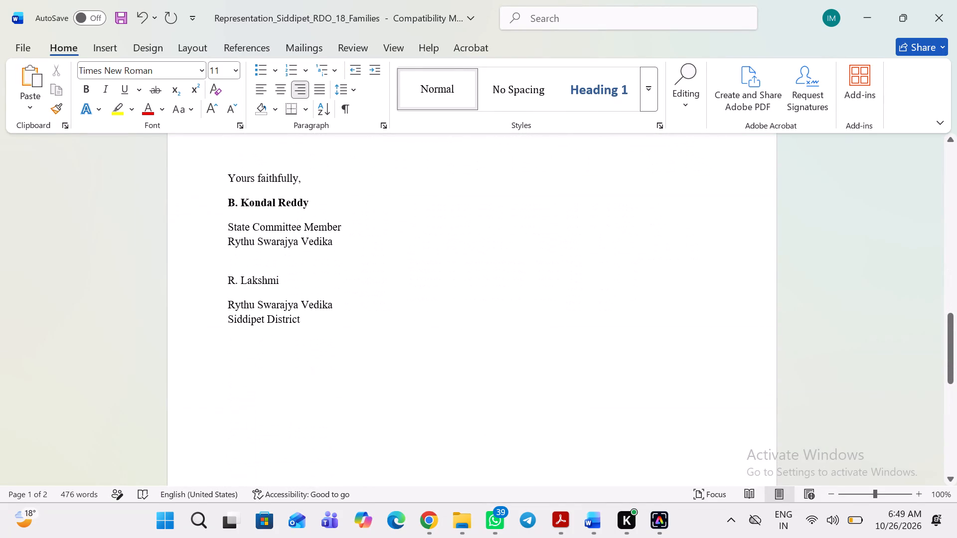
scroll(597, 270, "up", 2)
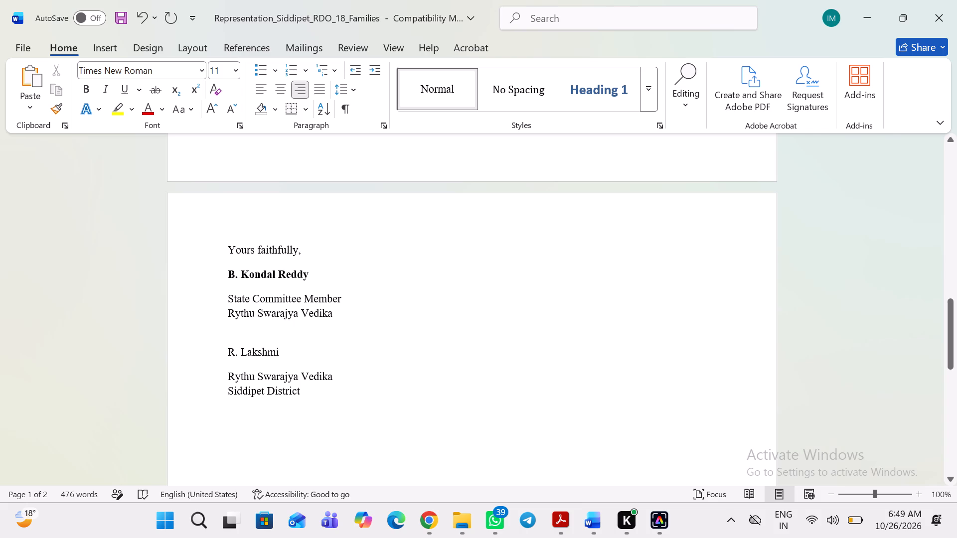
scroll(578, 294, "up", 4)
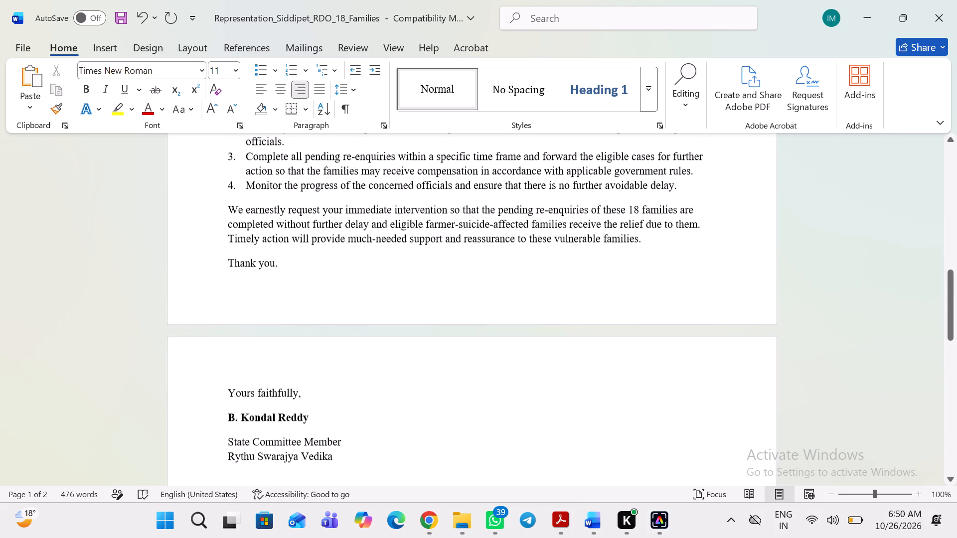
left_click(364, 417)
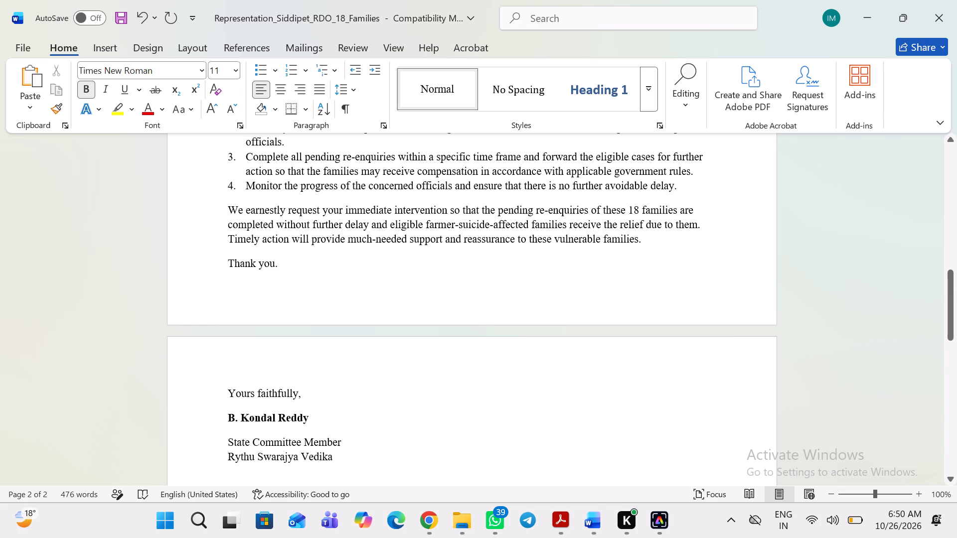
key("Tab")
key("Tab")
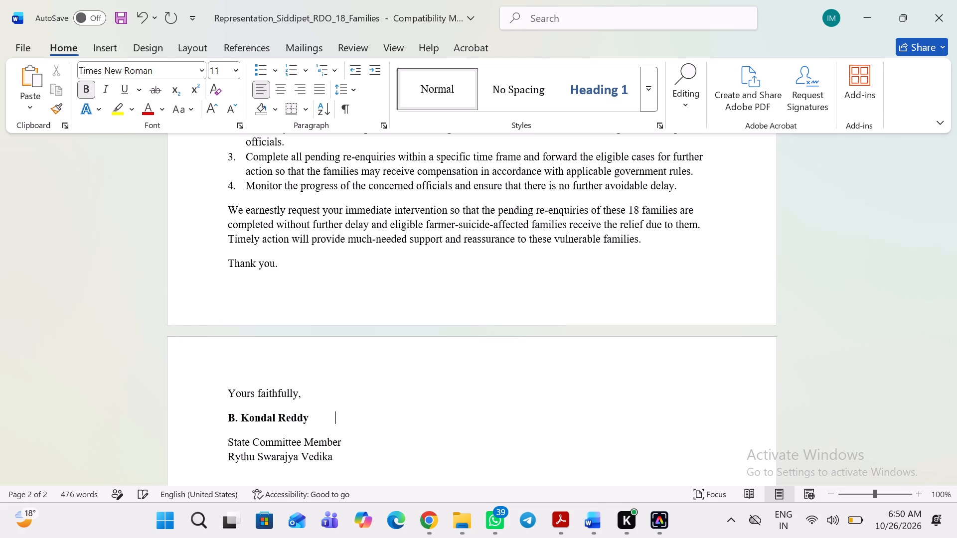
key("Tab")
key("Tab")
key("Tab")
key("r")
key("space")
key("BackSpace")
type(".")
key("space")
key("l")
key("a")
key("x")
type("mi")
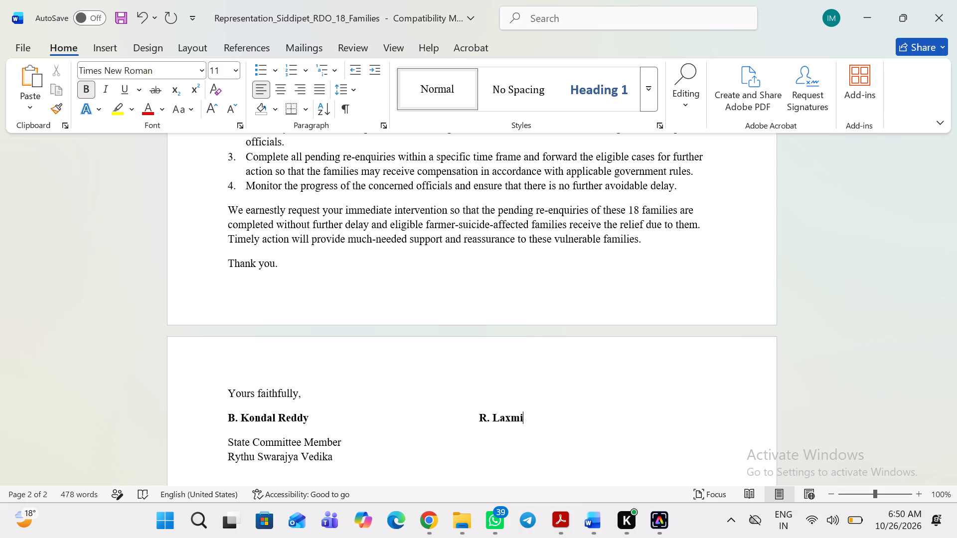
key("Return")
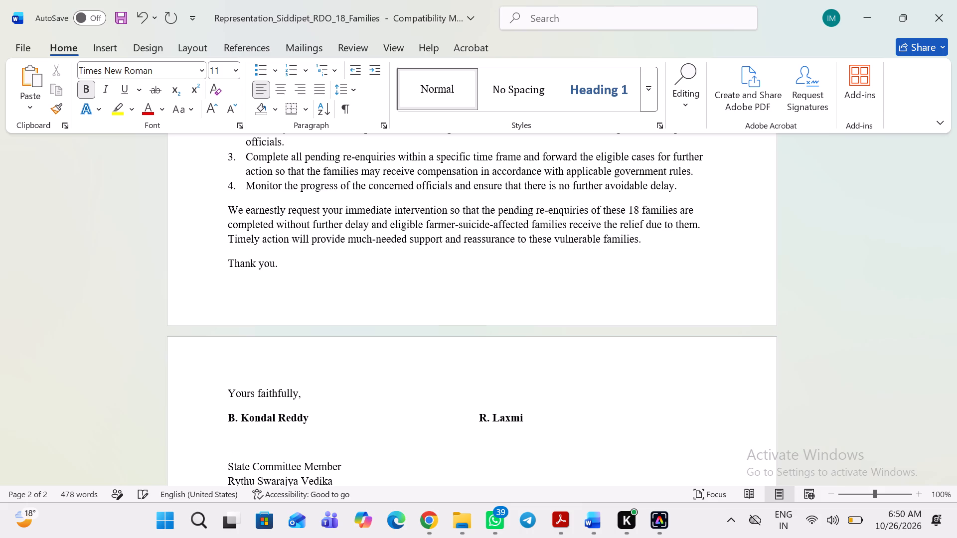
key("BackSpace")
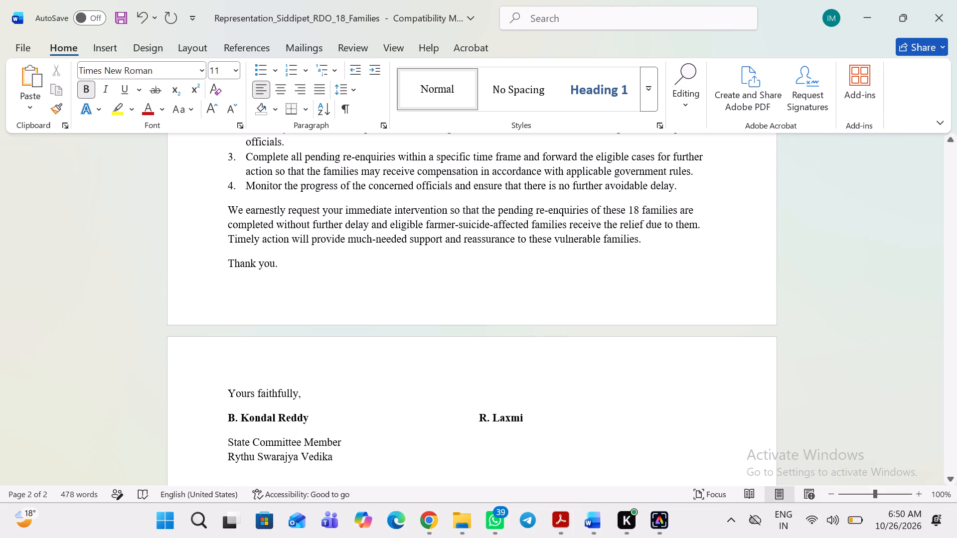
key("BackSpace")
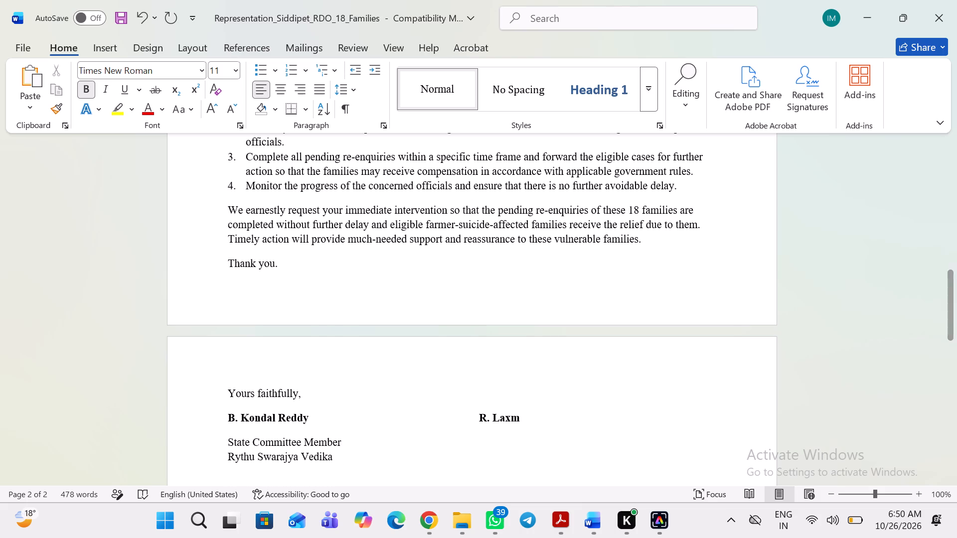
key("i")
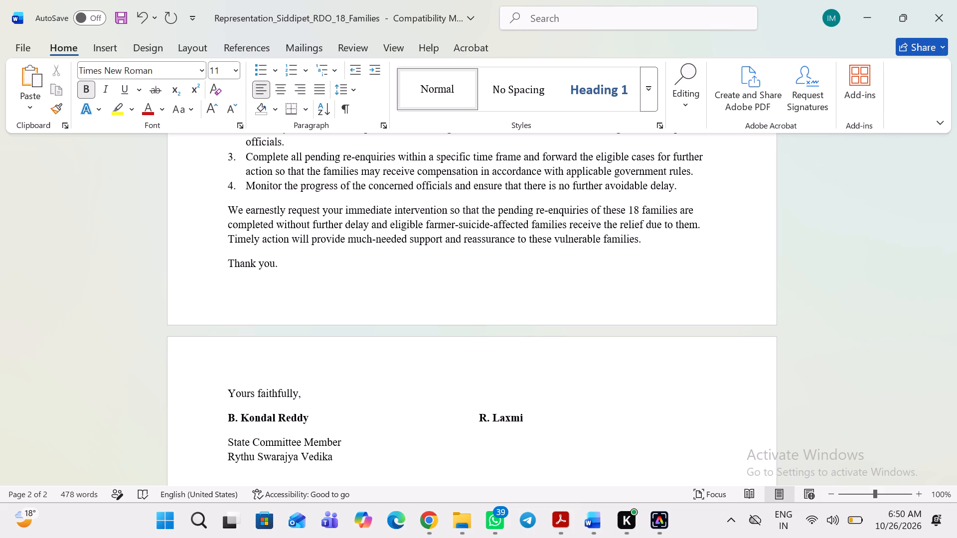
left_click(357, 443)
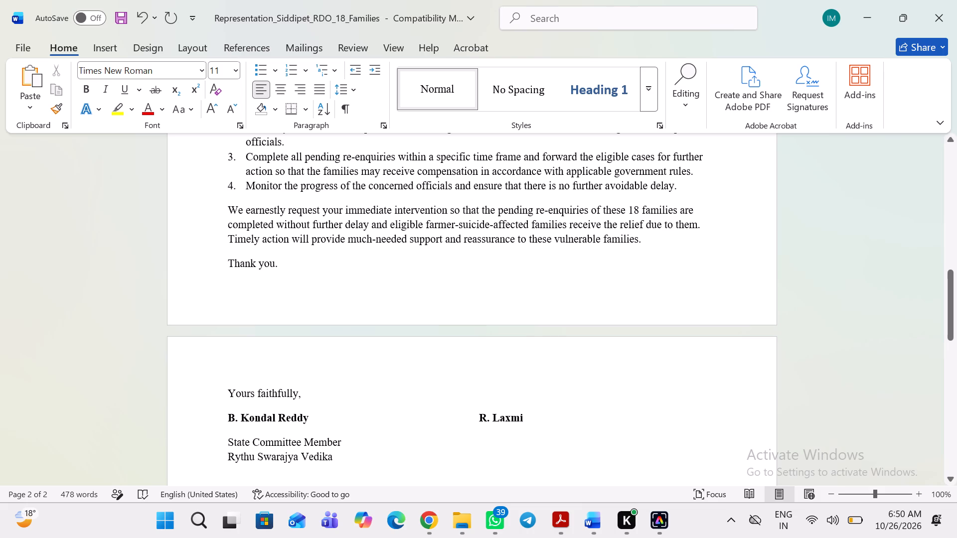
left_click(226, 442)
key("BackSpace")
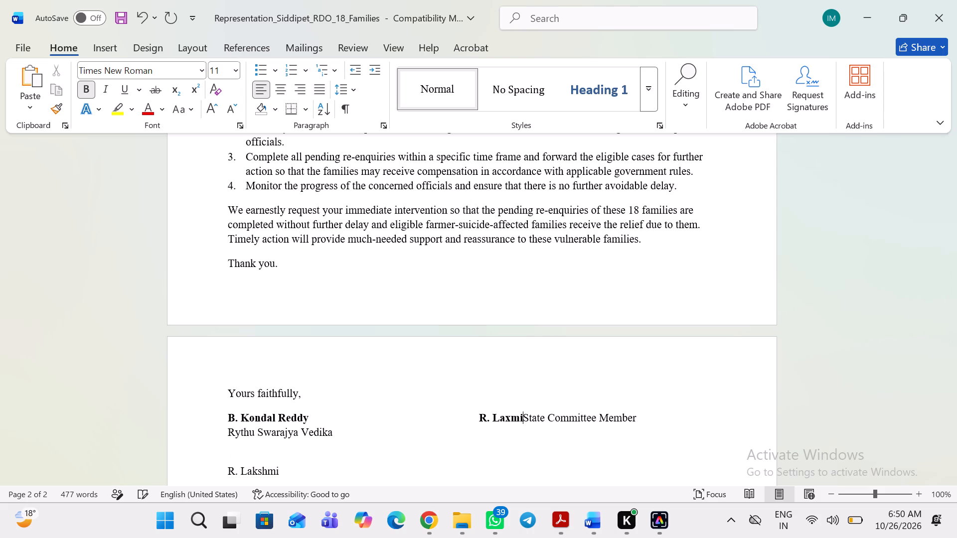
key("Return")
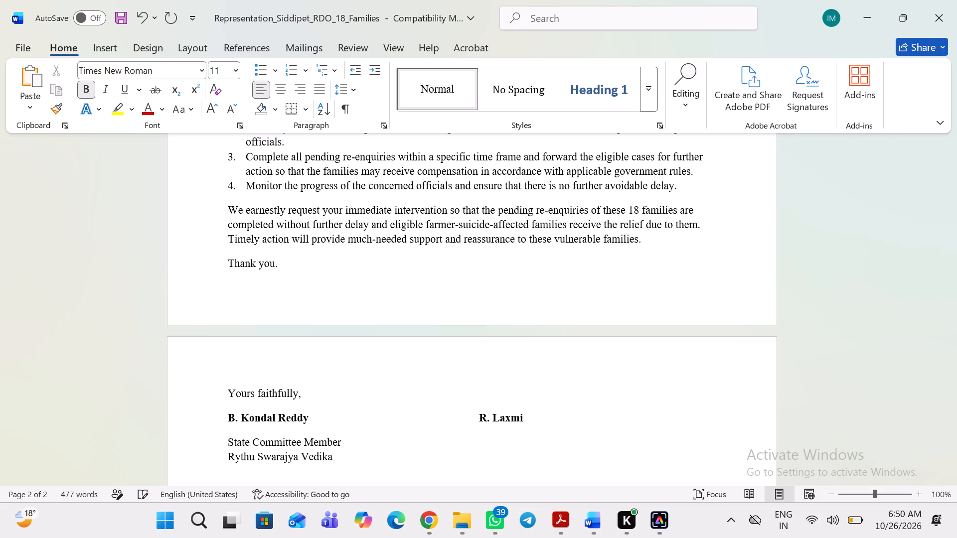
Add "Rythu Swarajya Vedika" beneath the second signatory's name, tabbed across on the "State Committee Member" line.
left_click(351, 444)
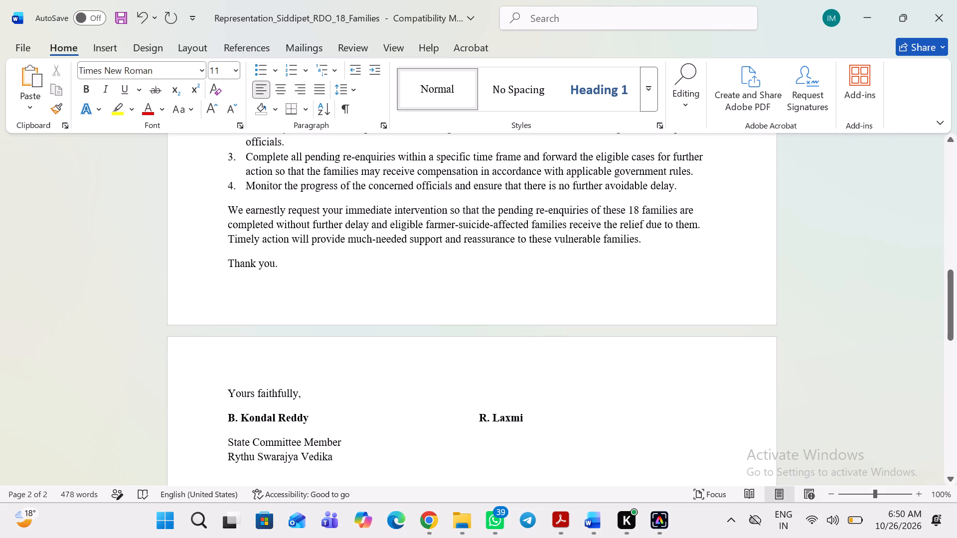
key("Tab")
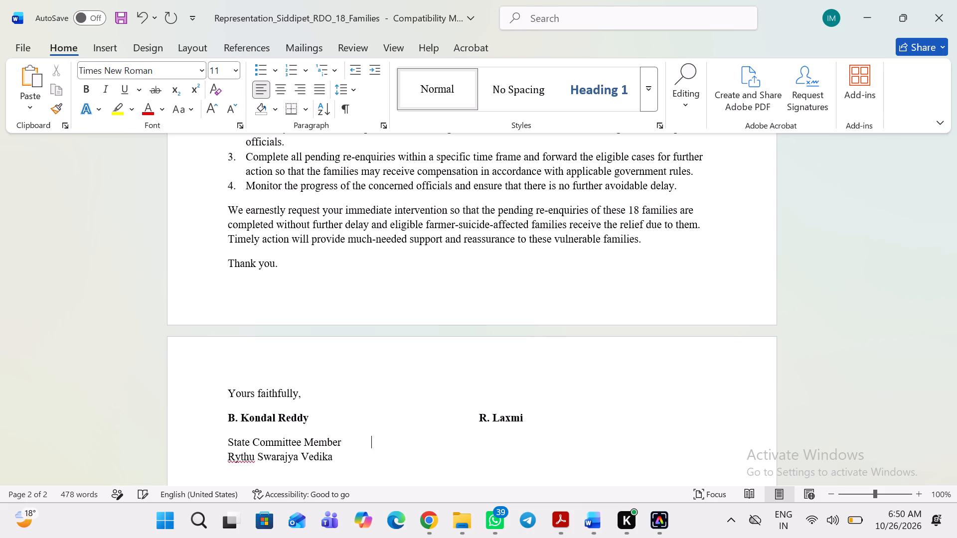
key("Tab")
key("Tab")
key("Tab")
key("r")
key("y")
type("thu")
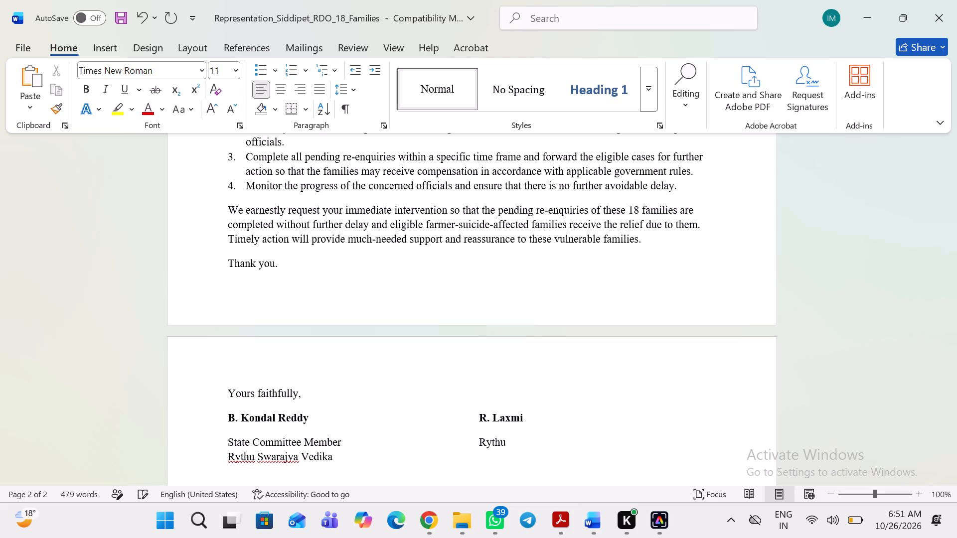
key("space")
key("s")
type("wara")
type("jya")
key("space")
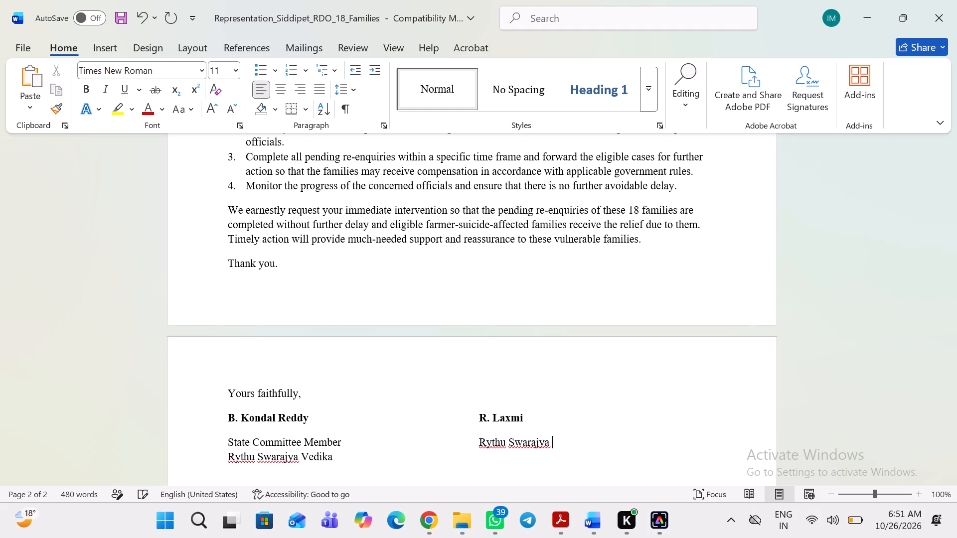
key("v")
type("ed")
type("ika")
Tab across from the first signatory's "Rythu Swarajya Vedika" line to align with the second signatory's column.
scroll(324, 436, "down", 2)
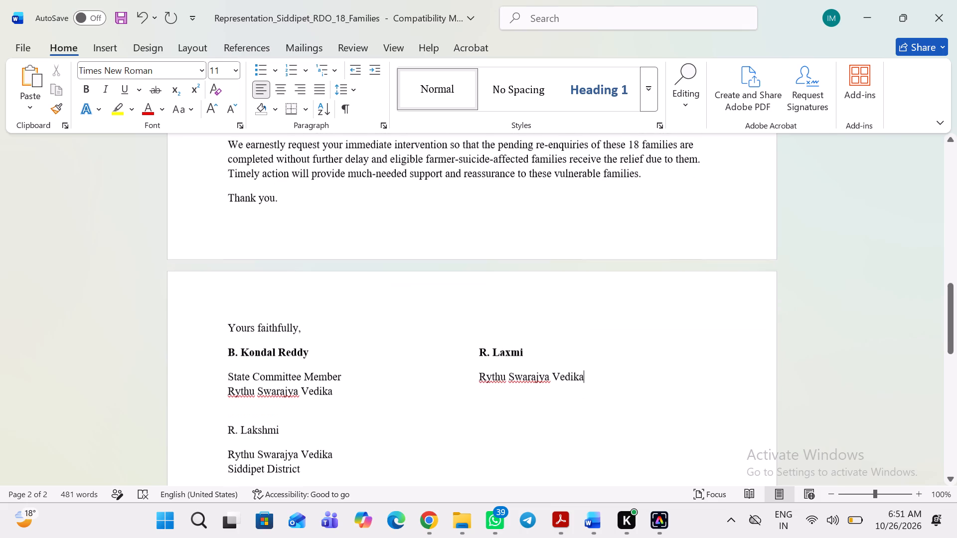
left_click(345, 394)
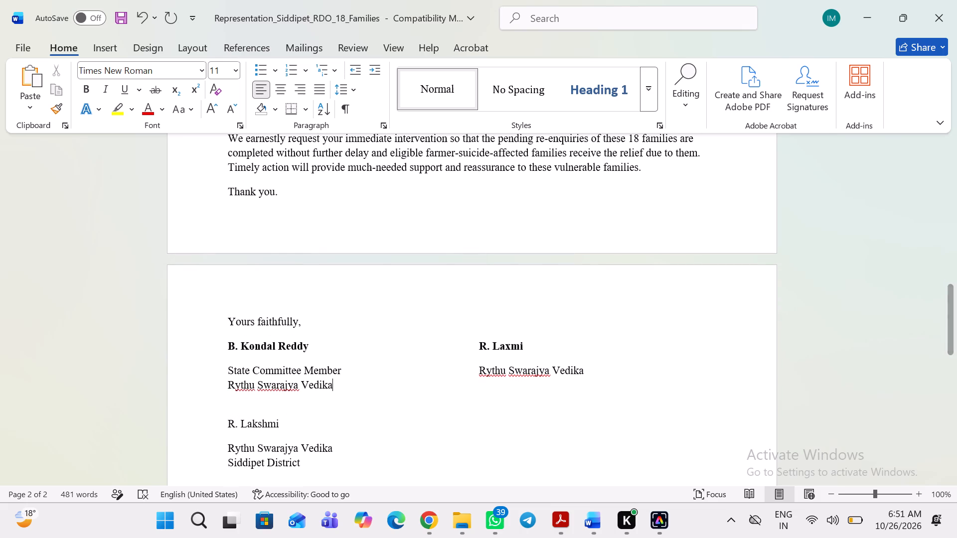
key("Tab")
key("Tab")
key("Tab")
key("Tab")
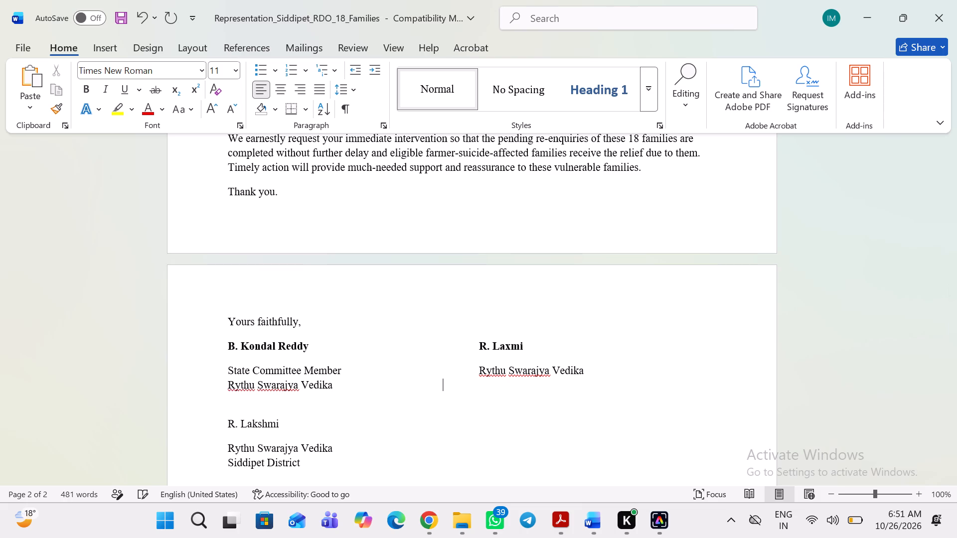
key("Tab")
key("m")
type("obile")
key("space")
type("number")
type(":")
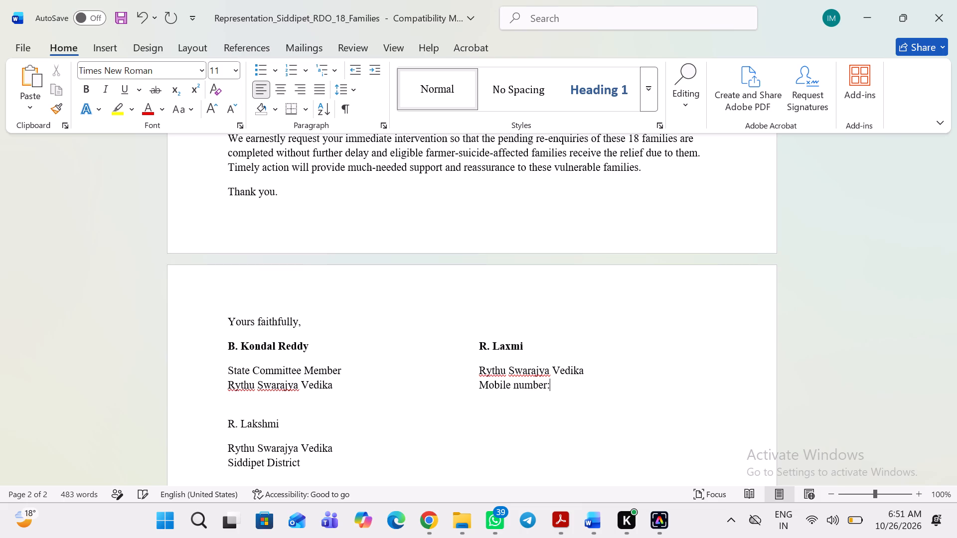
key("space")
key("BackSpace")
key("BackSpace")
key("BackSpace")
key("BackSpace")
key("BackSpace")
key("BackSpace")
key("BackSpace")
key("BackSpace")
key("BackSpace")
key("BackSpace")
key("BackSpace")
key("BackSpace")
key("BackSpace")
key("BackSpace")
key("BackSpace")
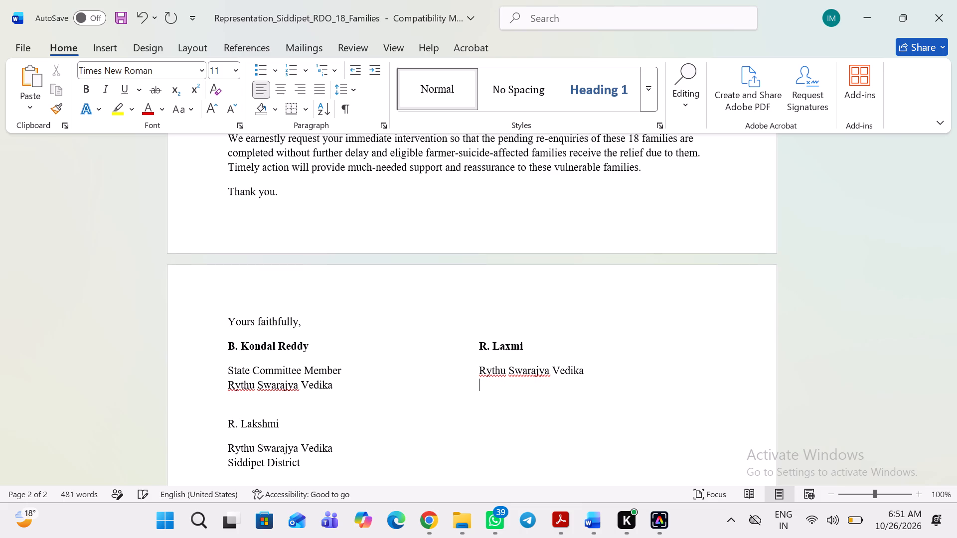
Enter "Siddipet District" beneath the second signatory's "Rythu Swarajya Vedika".
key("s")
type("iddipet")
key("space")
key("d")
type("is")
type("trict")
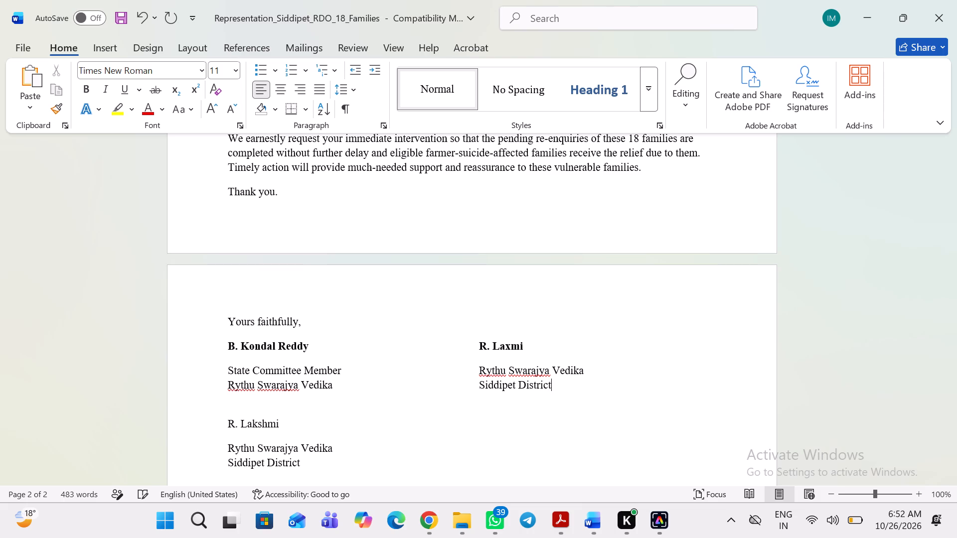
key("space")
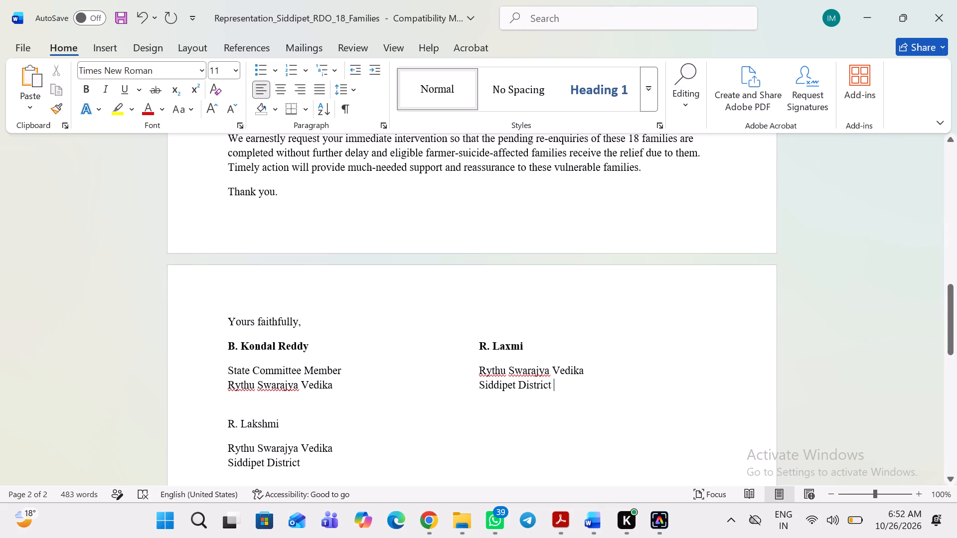
Start a new line beneath the first signatory's "Rythu Swarajya Vedika" with the label "Mobile number :".
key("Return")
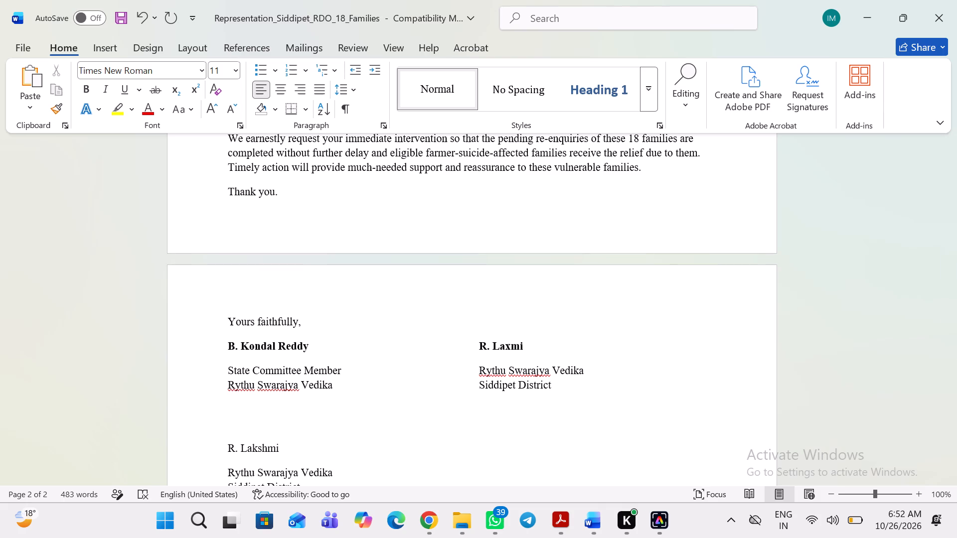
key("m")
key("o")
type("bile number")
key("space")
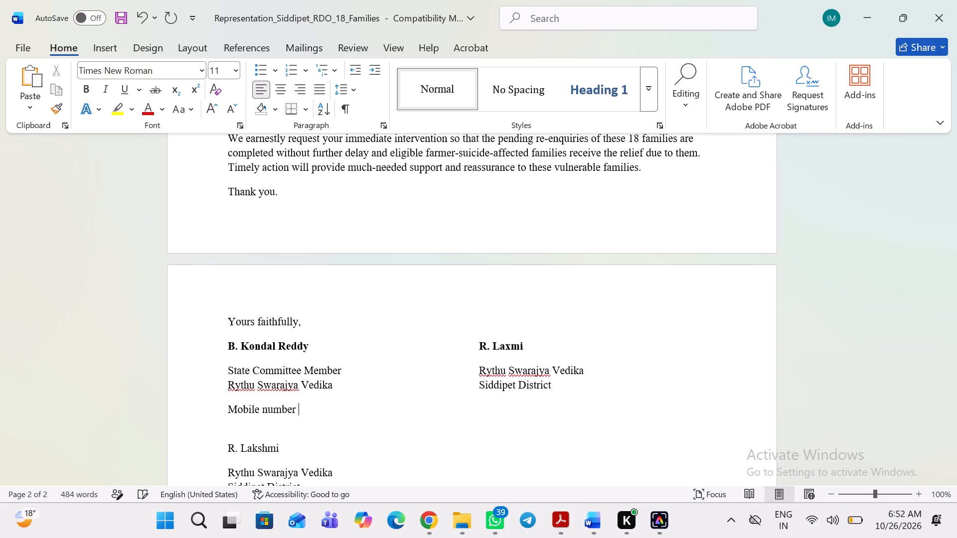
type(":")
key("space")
Enter the first signatory's mobile number after the label, ending it with a full stop.
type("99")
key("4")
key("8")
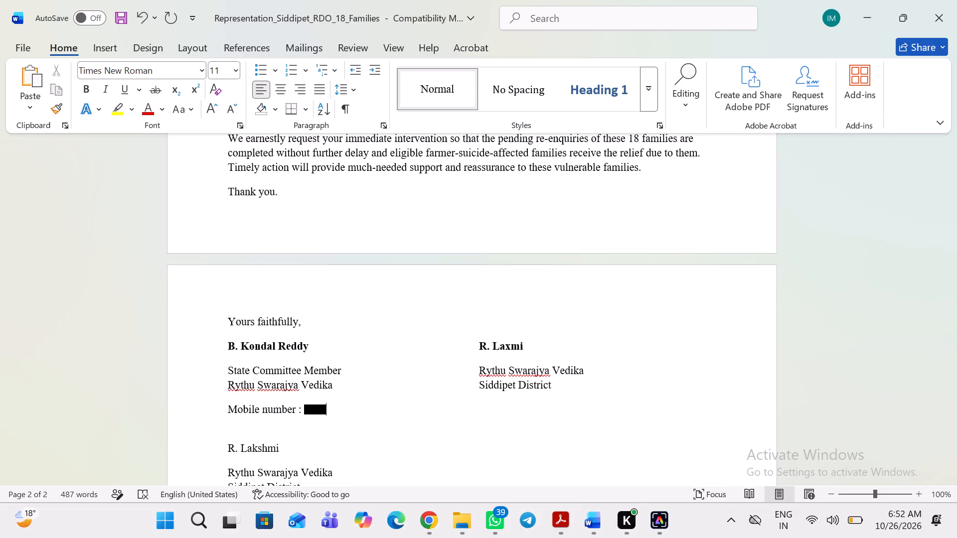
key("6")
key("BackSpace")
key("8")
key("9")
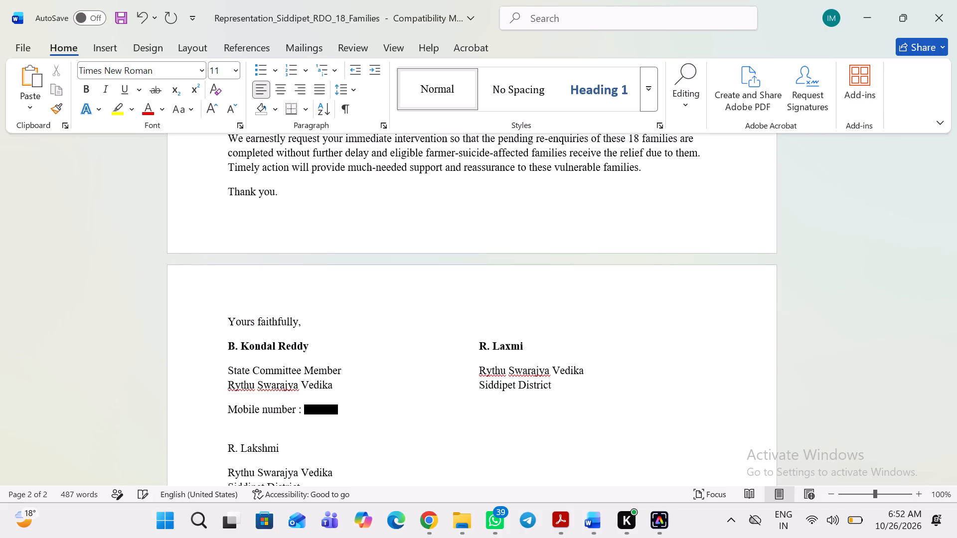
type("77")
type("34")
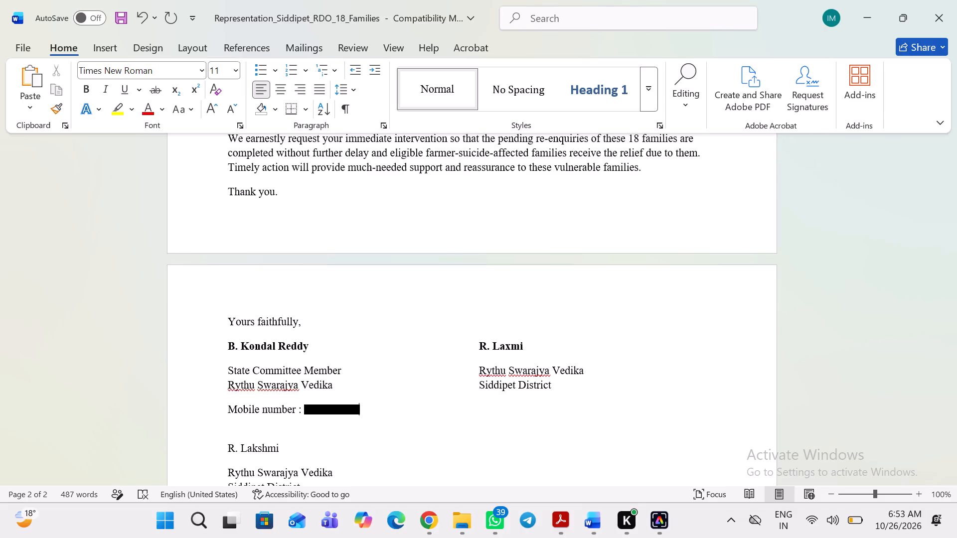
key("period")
Add the label "Mobile number" beneath the second signatory's "Siddipet District", tabbed across on the first signatory's mobile number line.
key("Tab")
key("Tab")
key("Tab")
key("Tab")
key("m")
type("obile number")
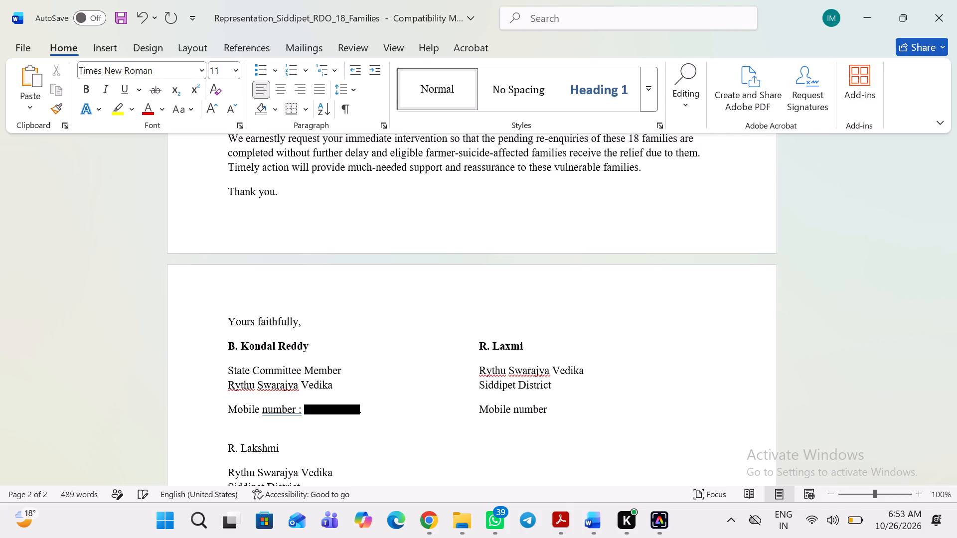
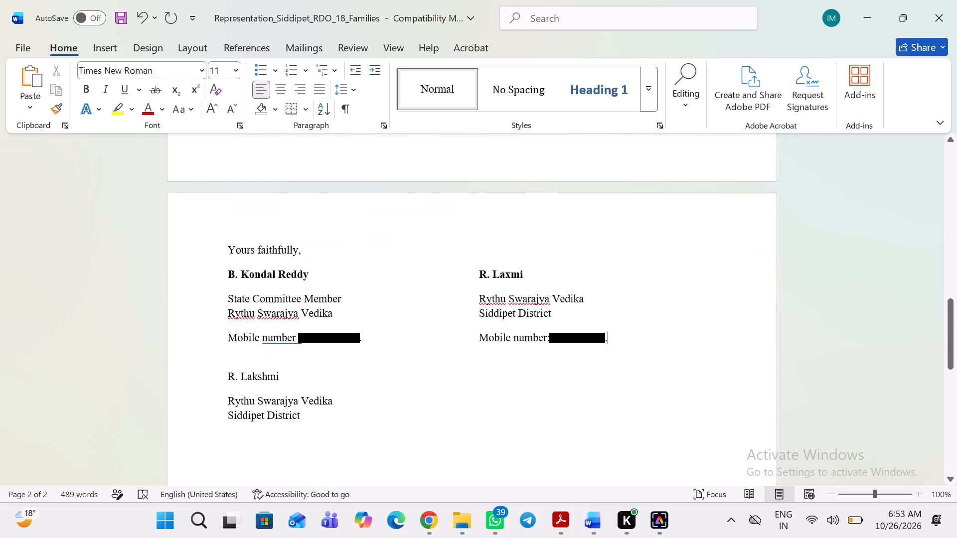
Delete the leftover duplicate of the second signatory's name, organisation and district beneath the side-by-side signature block.
left_click_drag(223, 371, 366, 428)
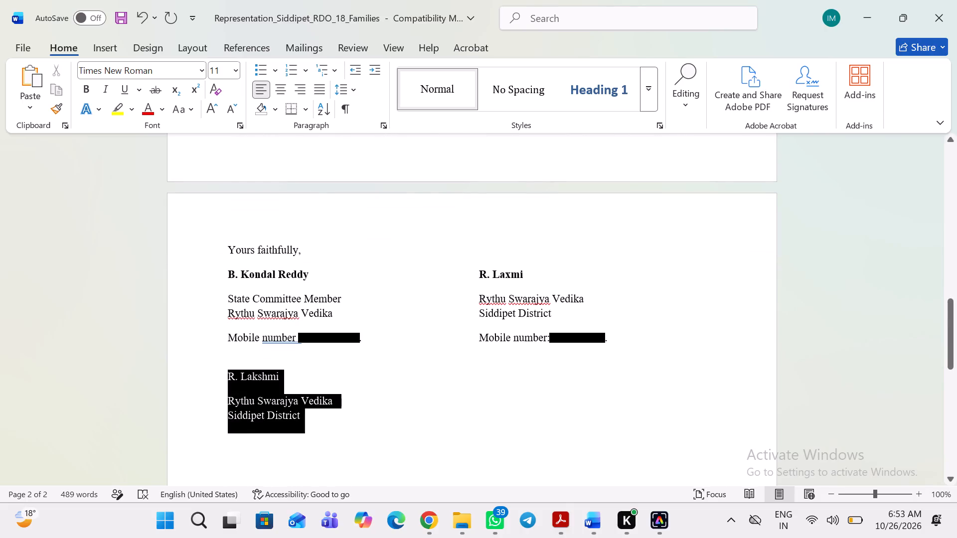
left_click_drag(366, 428, 365, 426)
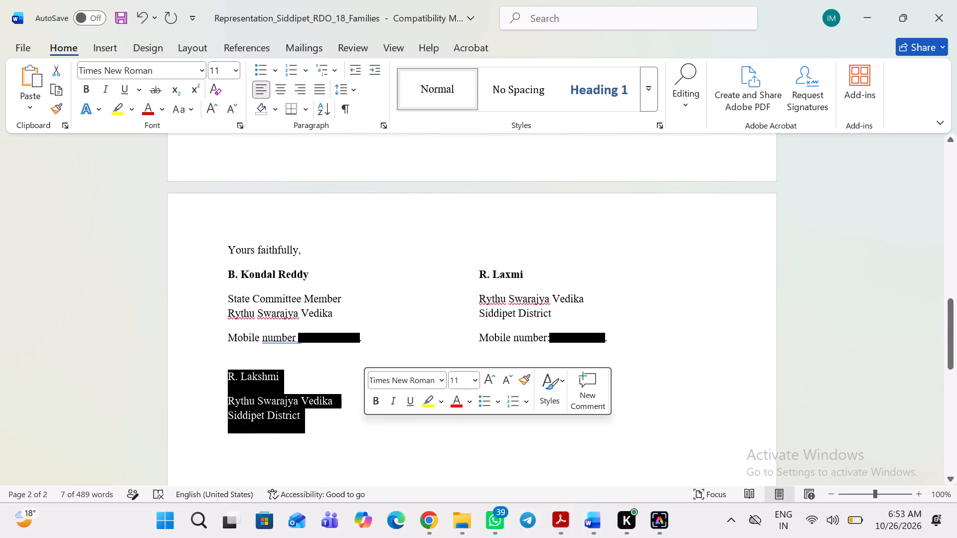
key("Delete")
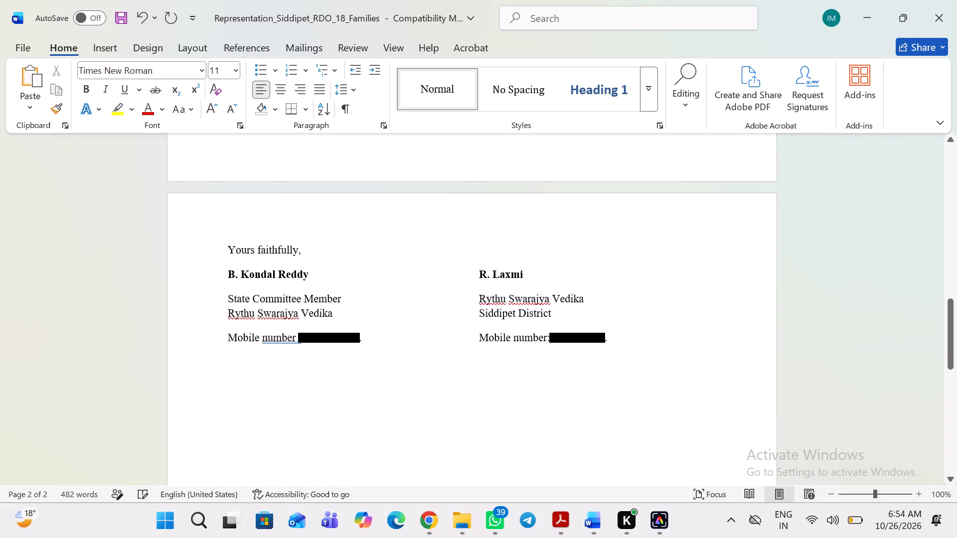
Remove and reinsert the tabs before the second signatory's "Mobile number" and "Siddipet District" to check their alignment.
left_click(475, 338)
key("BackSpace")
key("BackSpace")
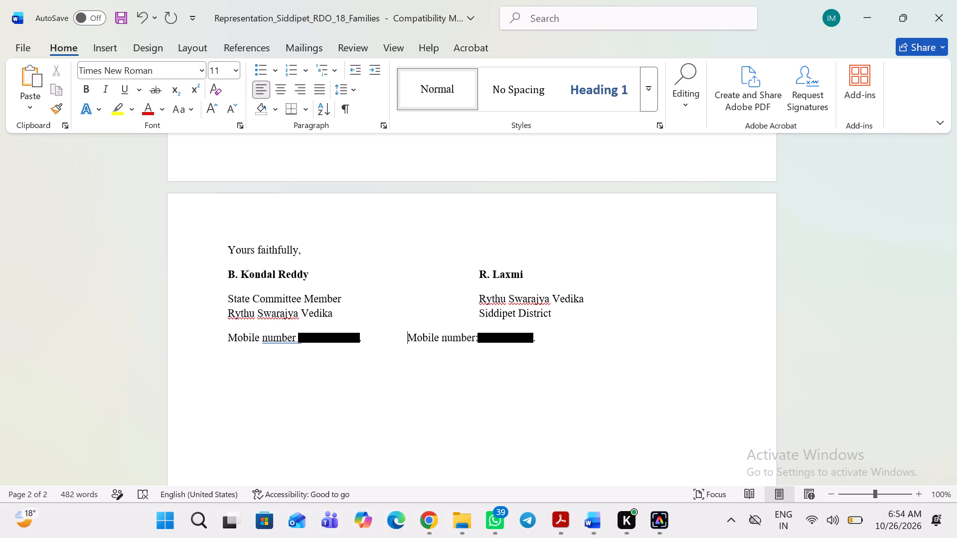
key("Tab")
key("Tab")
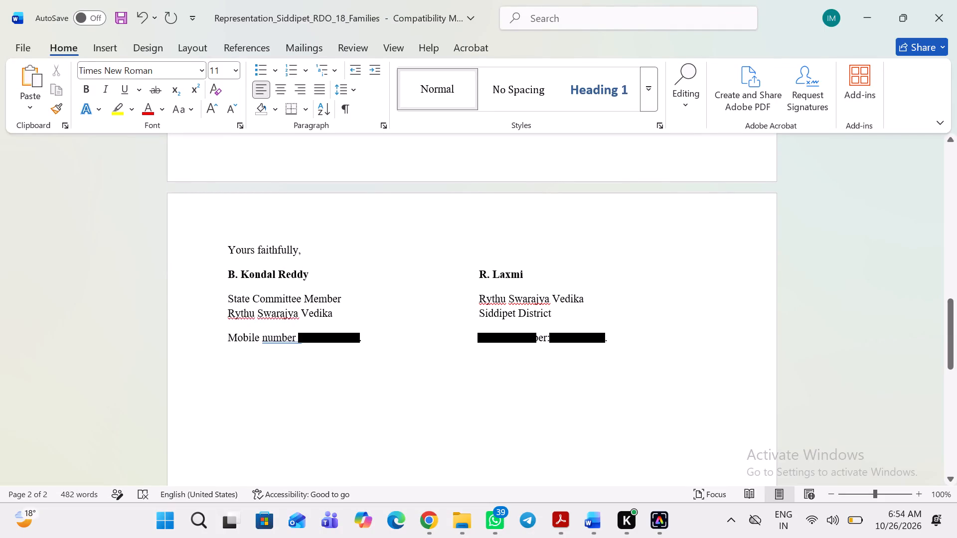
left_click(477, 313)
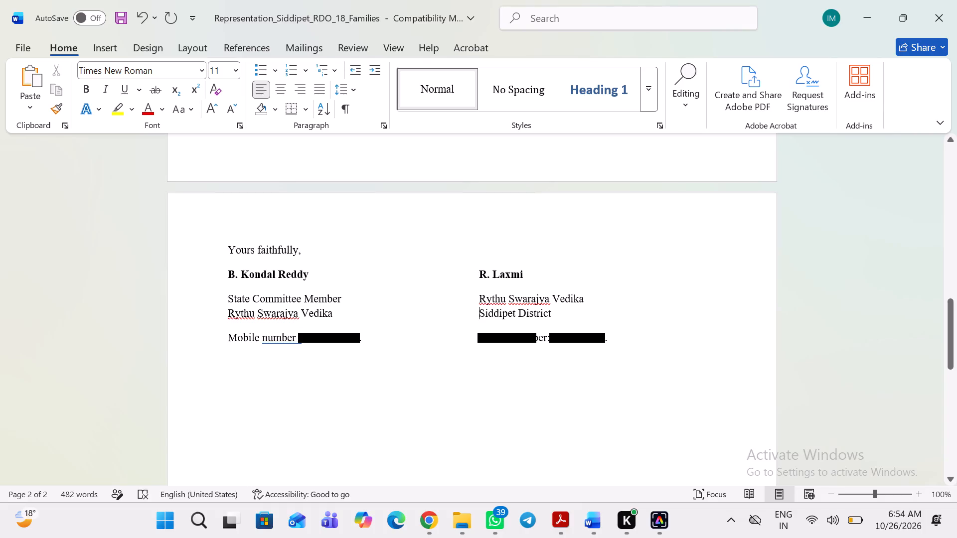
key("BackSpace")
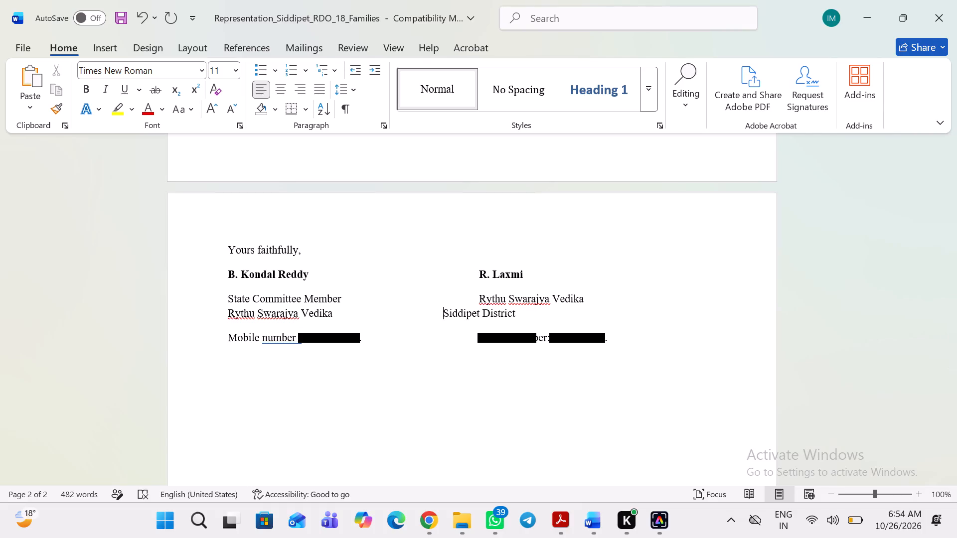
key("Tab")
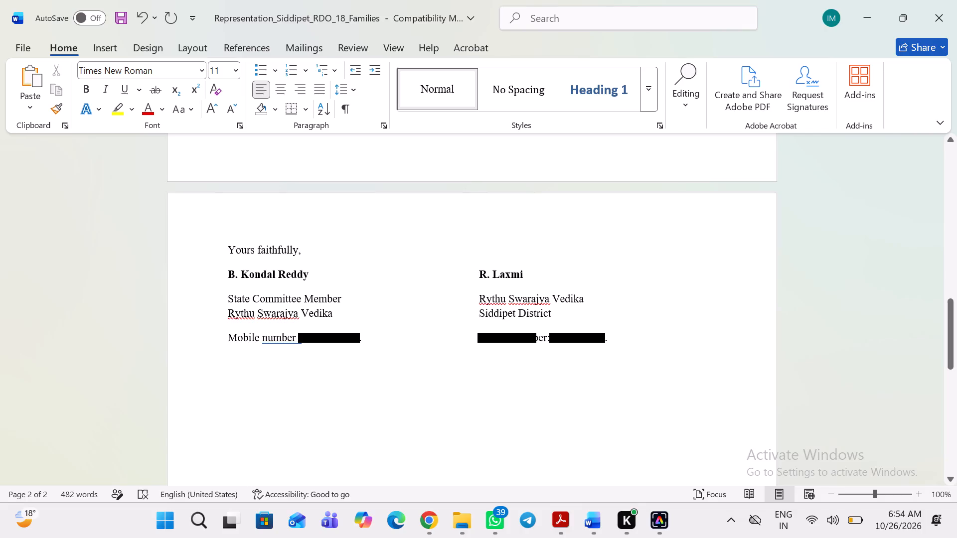
Remove the space after paragraphs throughout the side-by-side signature block, from the signatories' names to their mobile number line.
left_click_drag(472, 273, 525, 359)
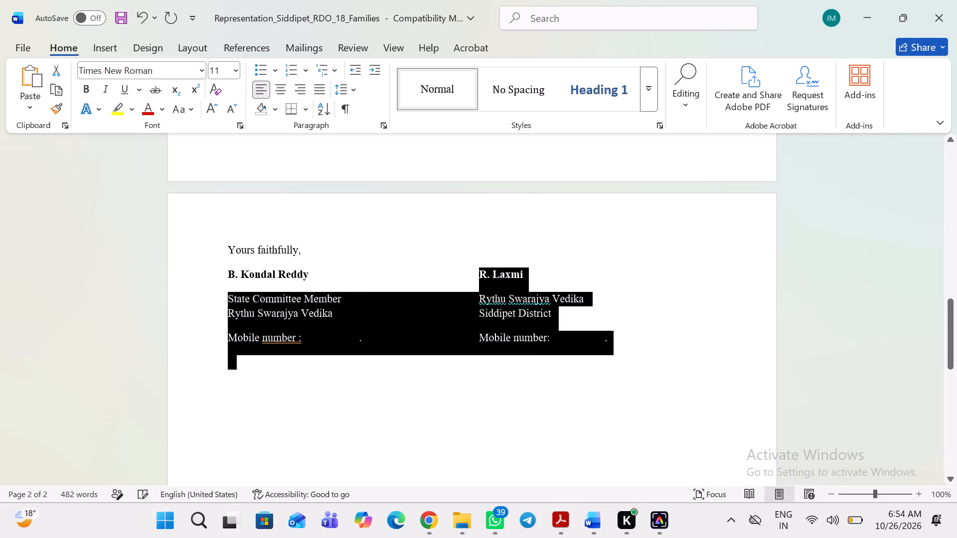
left_click(322, 87)
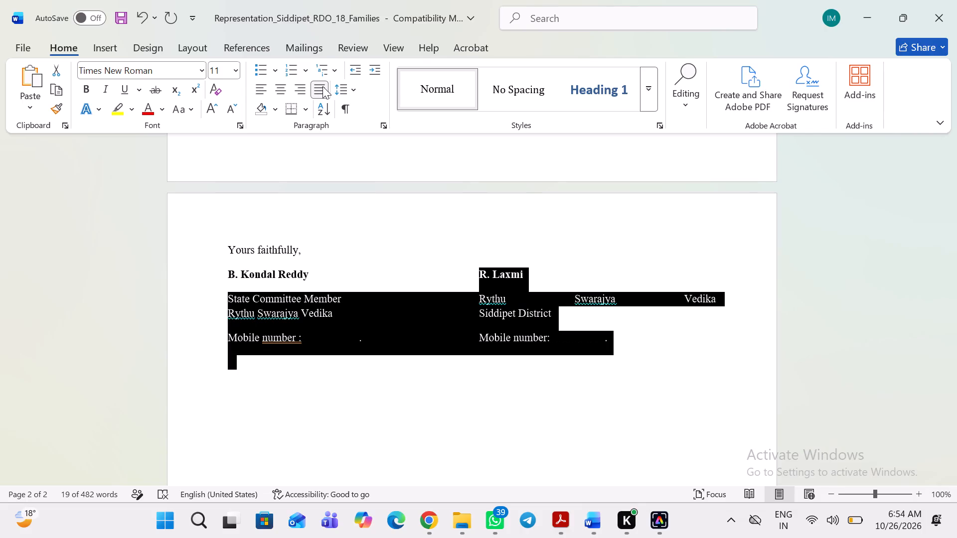
left_click(322, 86)
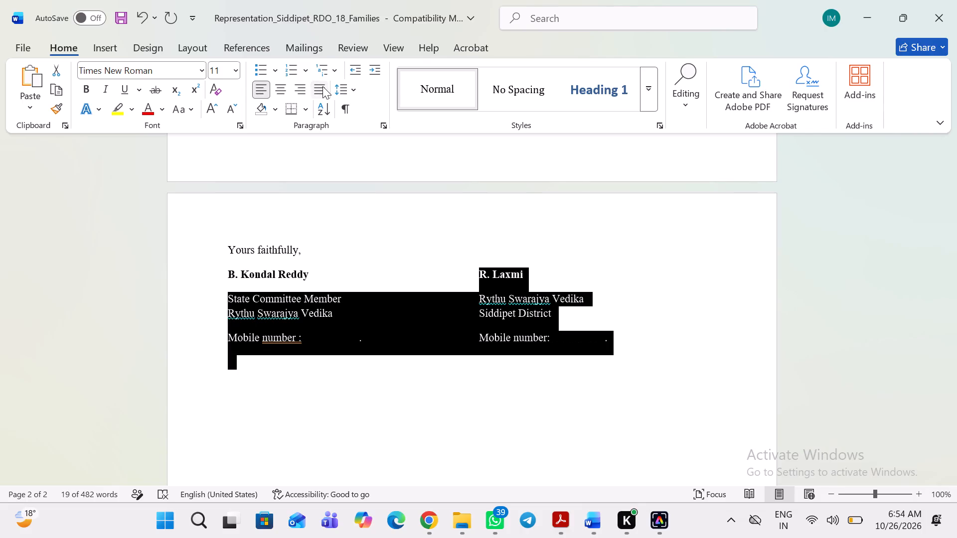
left_click(352, 89)
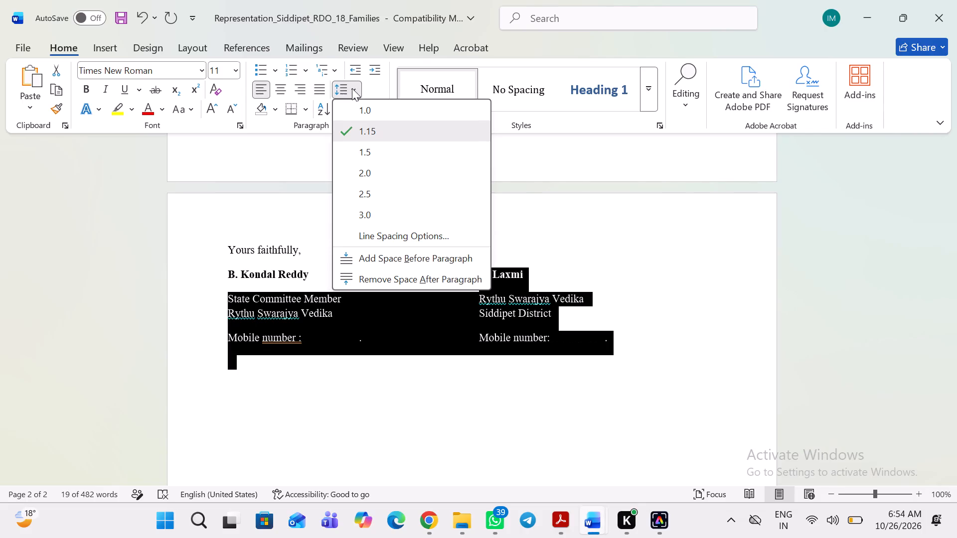
left_click(392, 280)
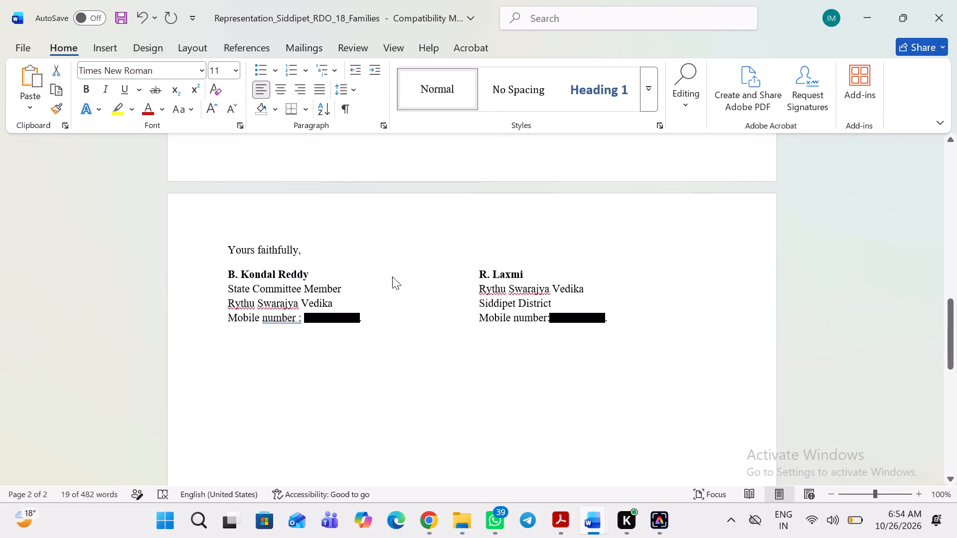
left_click(440, 369)
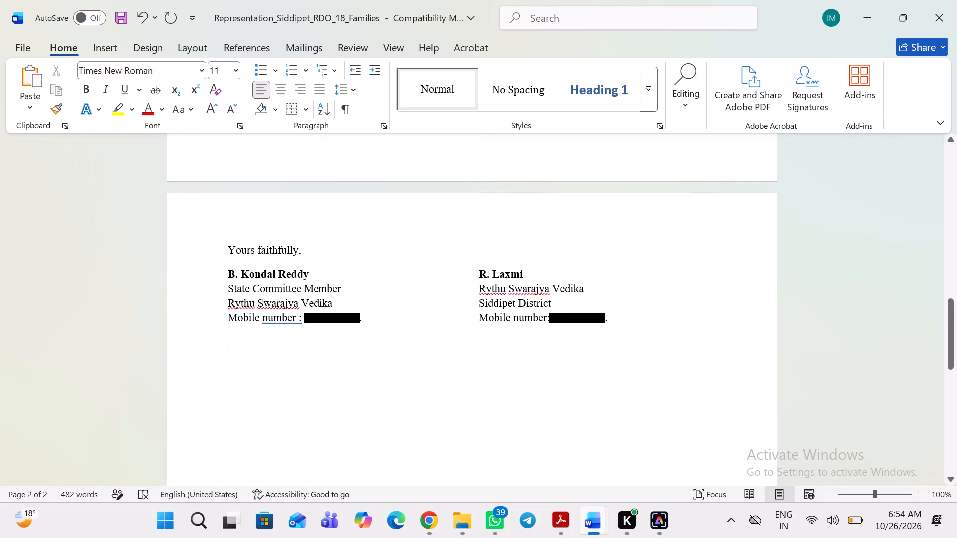
Remove the space after paragraphs in the letter body, from "Rythu Swarajya Vedika has been consistently working" through "these vulnerable families.".
scroll(405, 398, "up", 10)
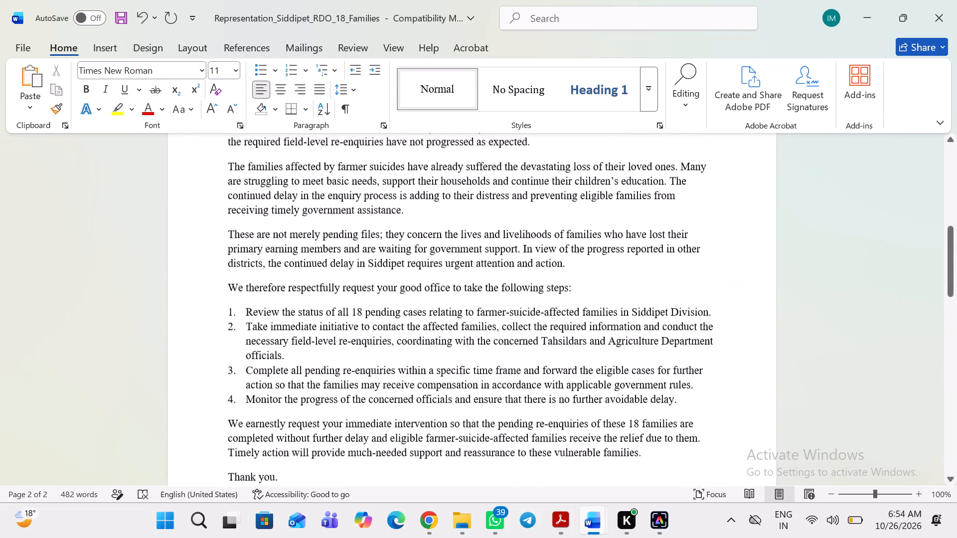
scroll(407, 393, "up", 12)
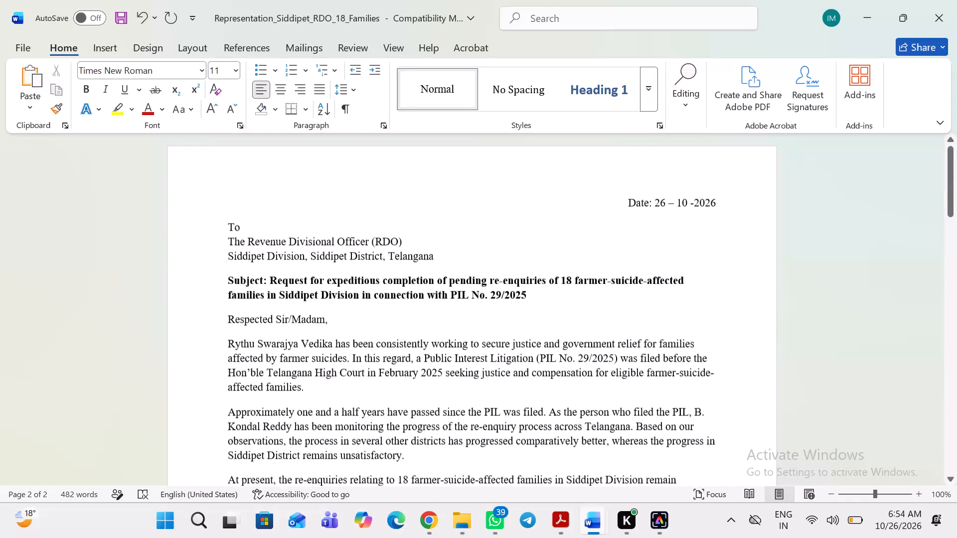
scroll(408, 387, "down", 2)
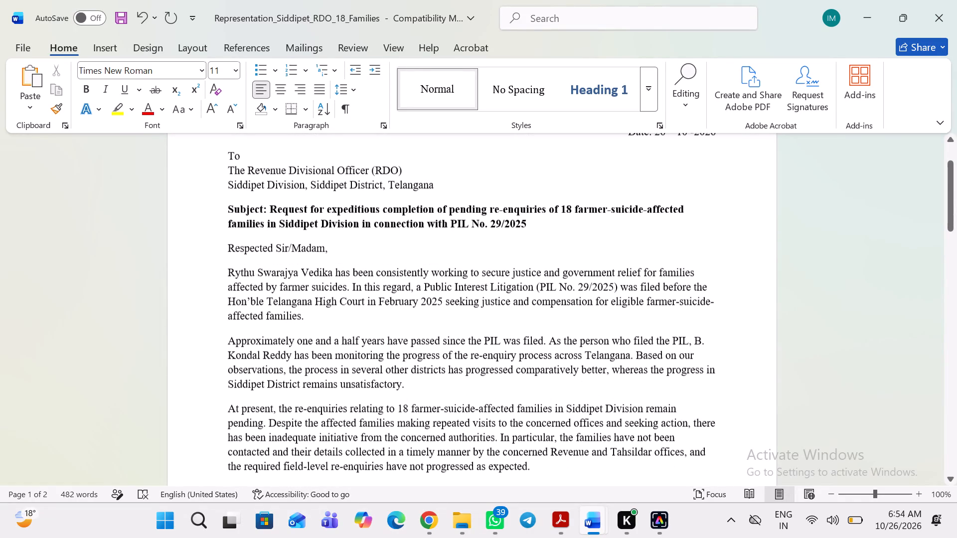
left_click_drag(228, 271, 353, 418)
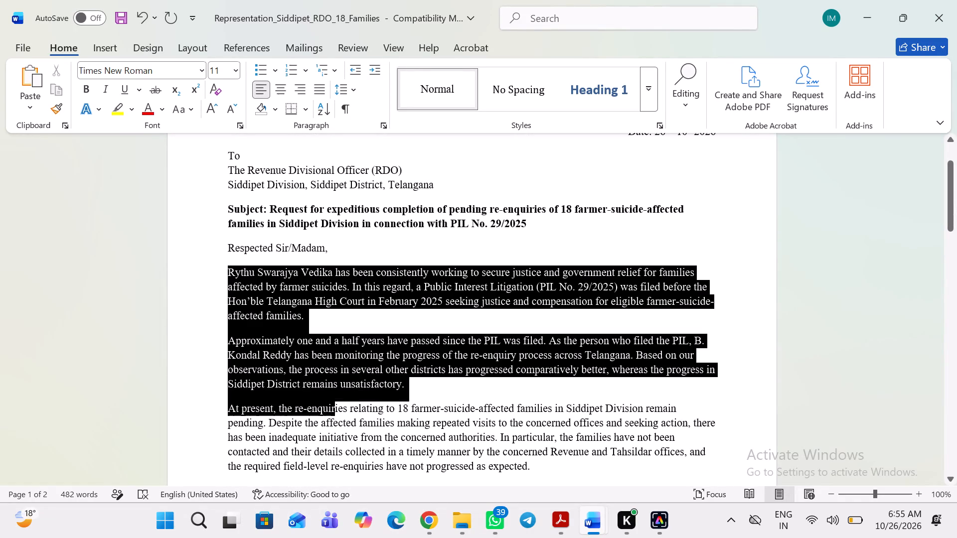
left_click_drag(353, 418, 629, 498)
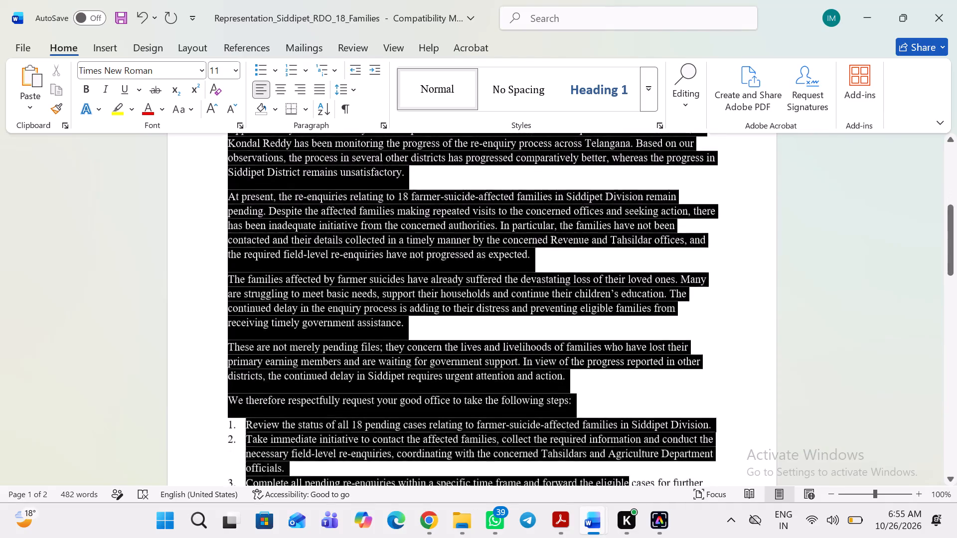
left_click_drag(629, 498, 649, 470)
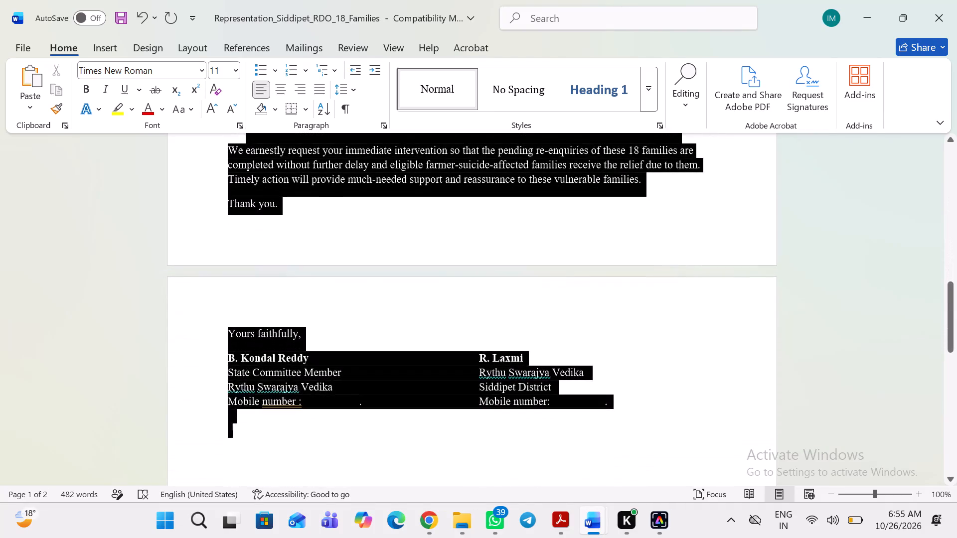
left_click_drag(649, 470, 563, 308)
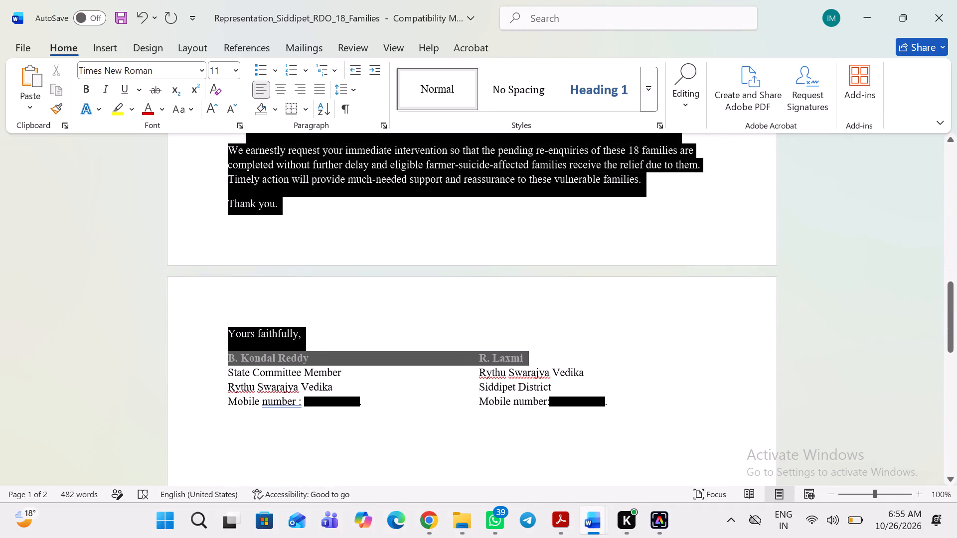
left_click_drag(563, 308, 655, 184)
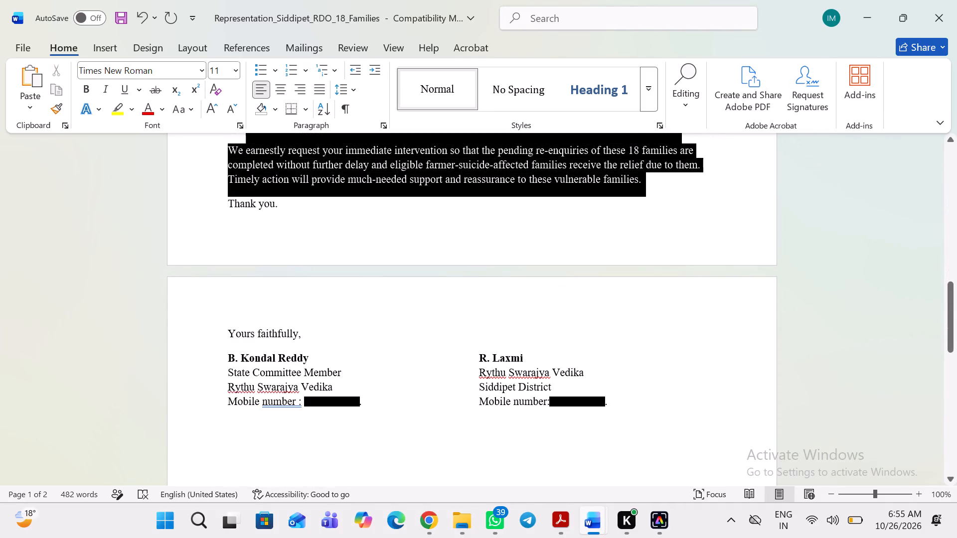
left_click(355, 86)
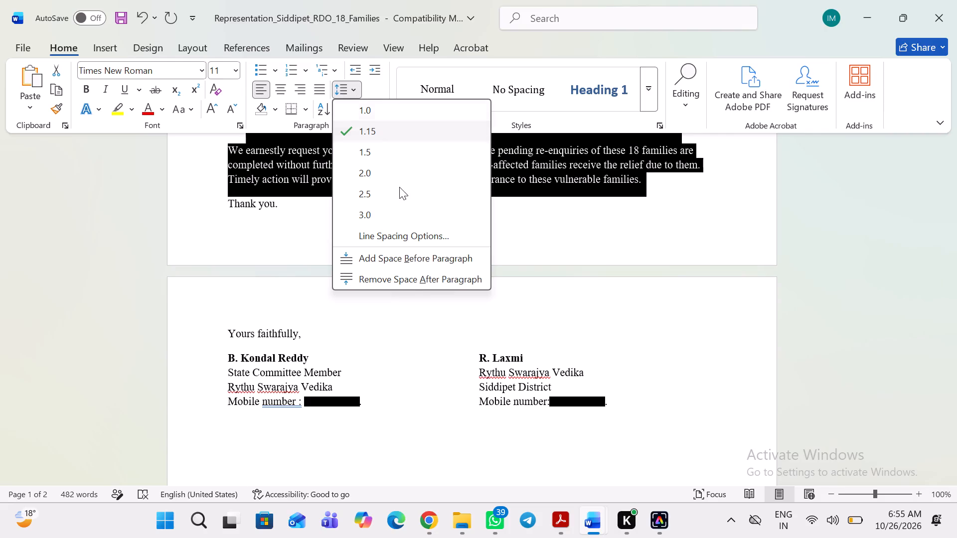
left_click(404, 281)
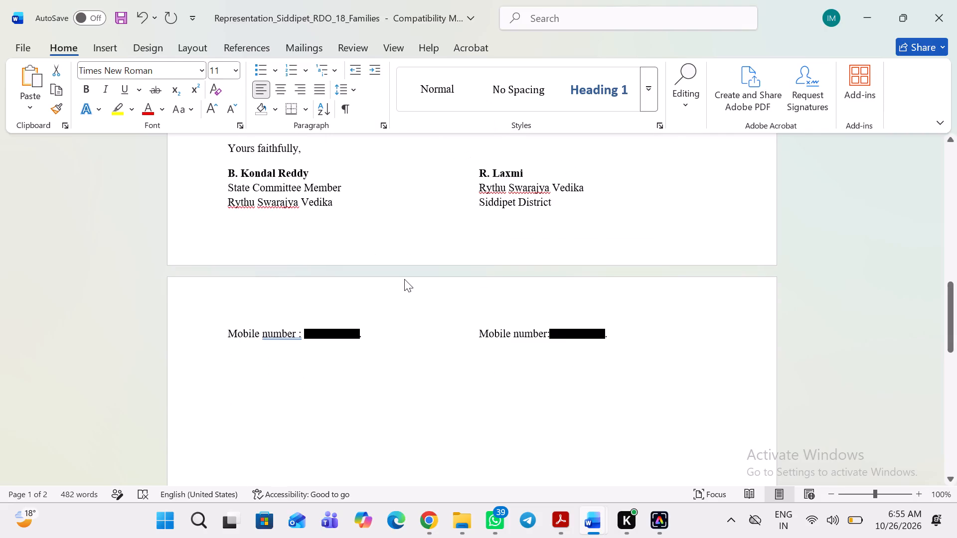
Apply 1.15 line spacing and justified alignment to the selected letter body.
left_click(352, 88)
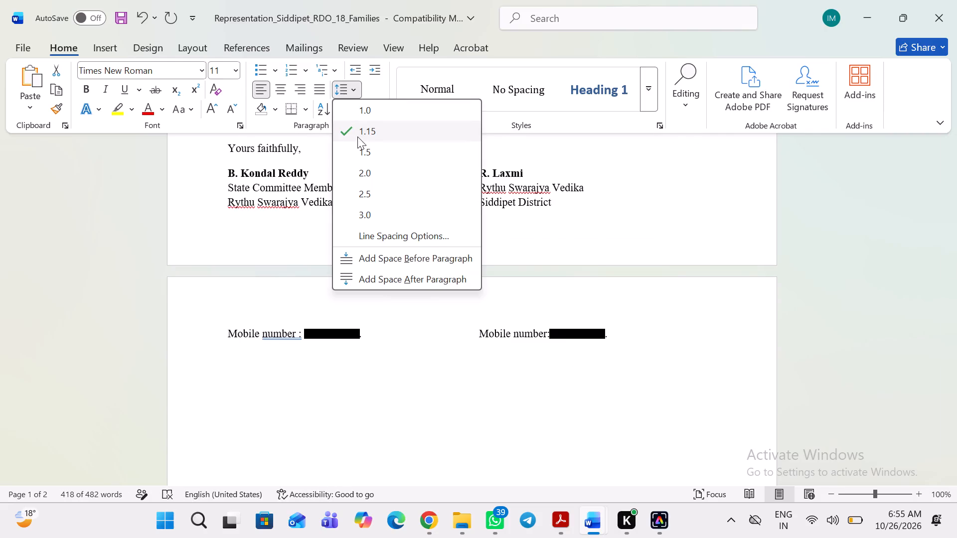
left_click(355, 134)
left_click(319, 88)
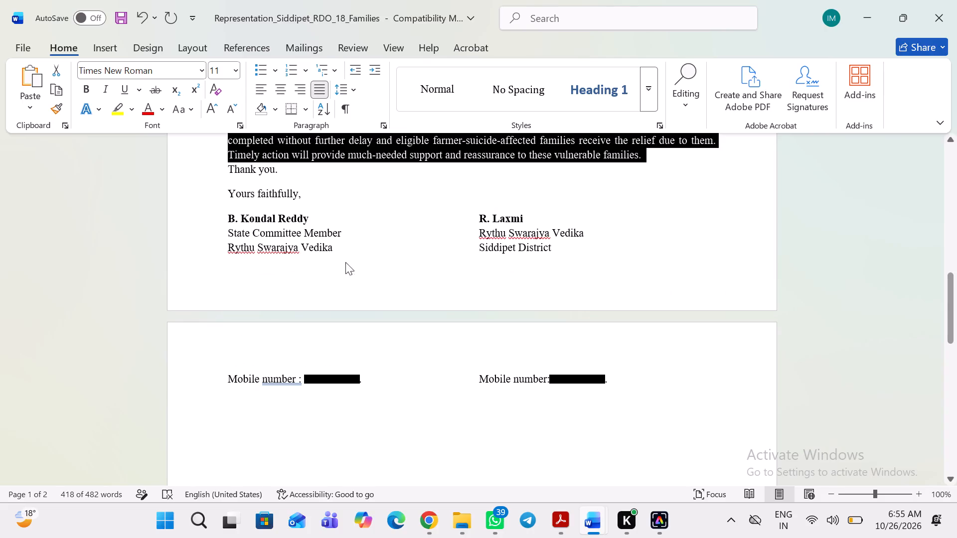
Insert a blank line before the body paragraphs beginning "Approximately one and a half years" and "At present, the re-enquiries".
scroll(390, 327, "up", 11)
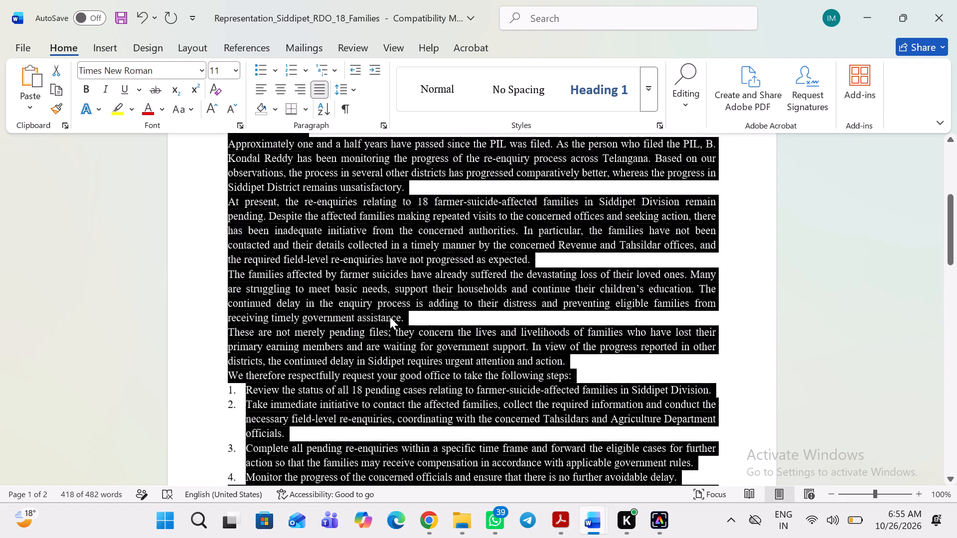
scroll(390, 317, "up", 5)
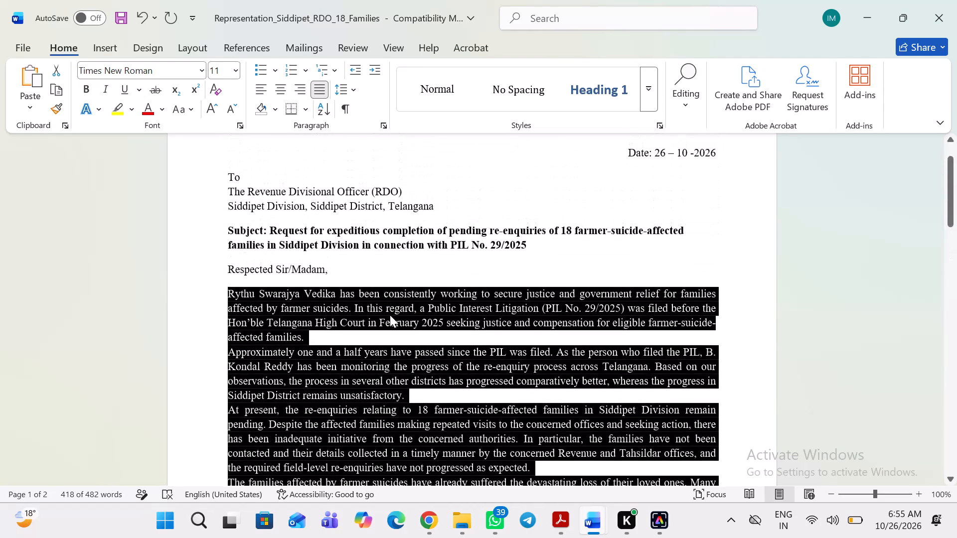
scroll(390, 315, "up", 2)
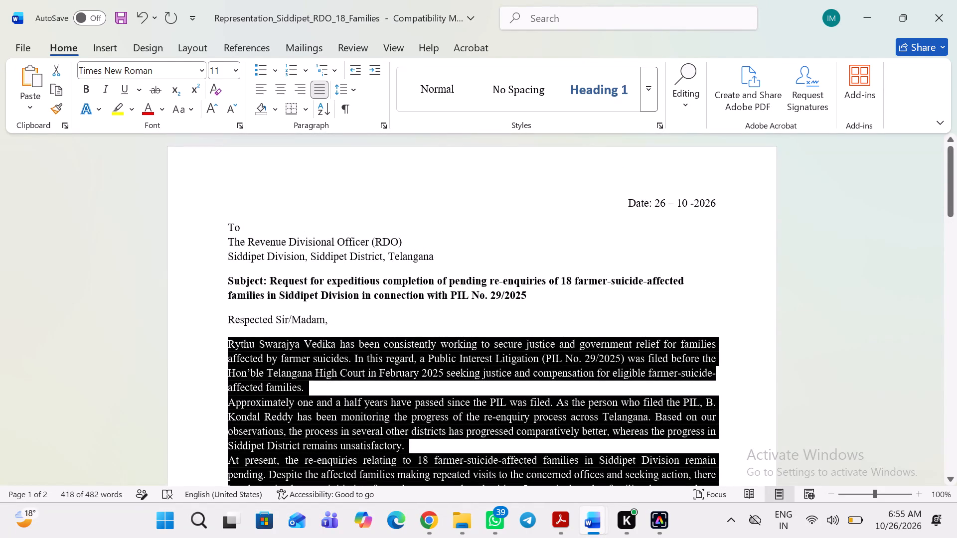
left_click(689, 304)
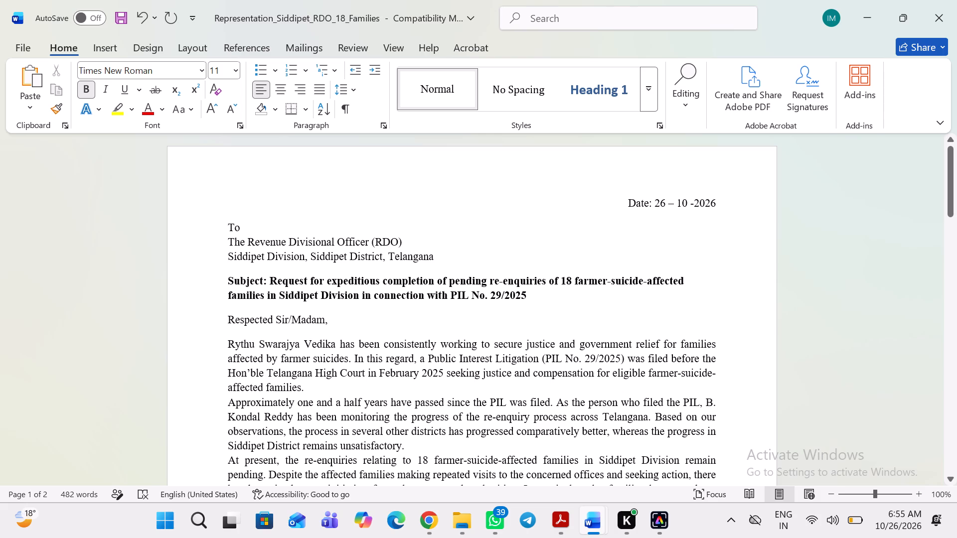
left_click(224, 404)
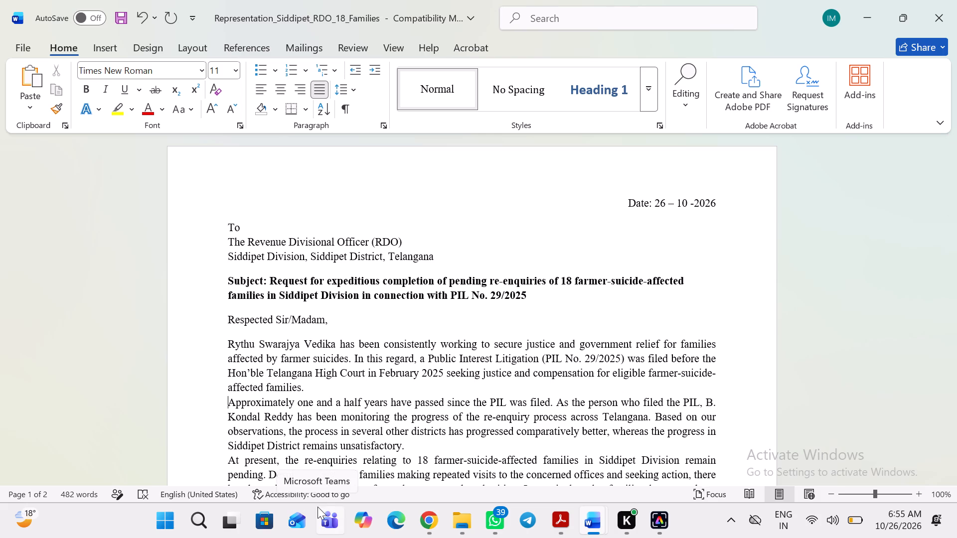
key("Return")
scroll(319, 499, "down", 3)
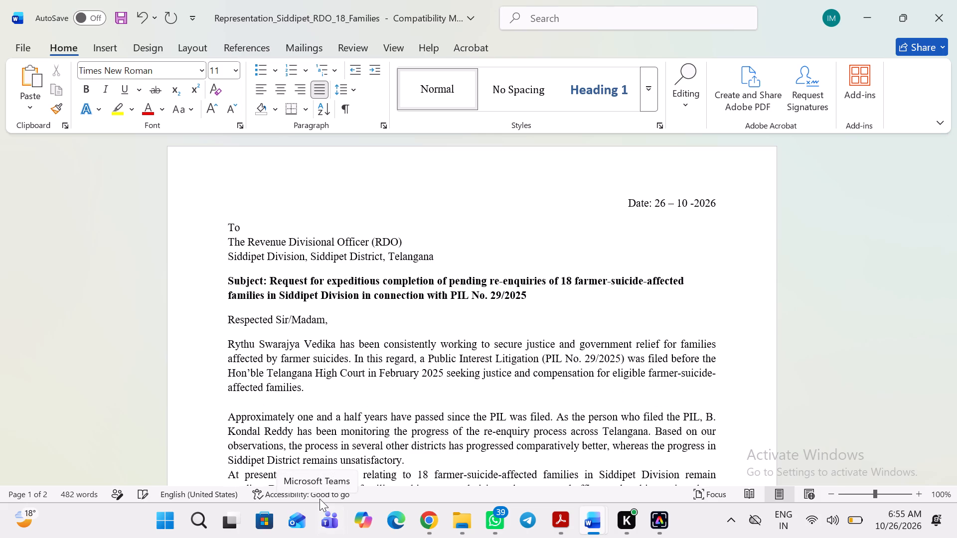
scroll(331, 355, "down", 2)
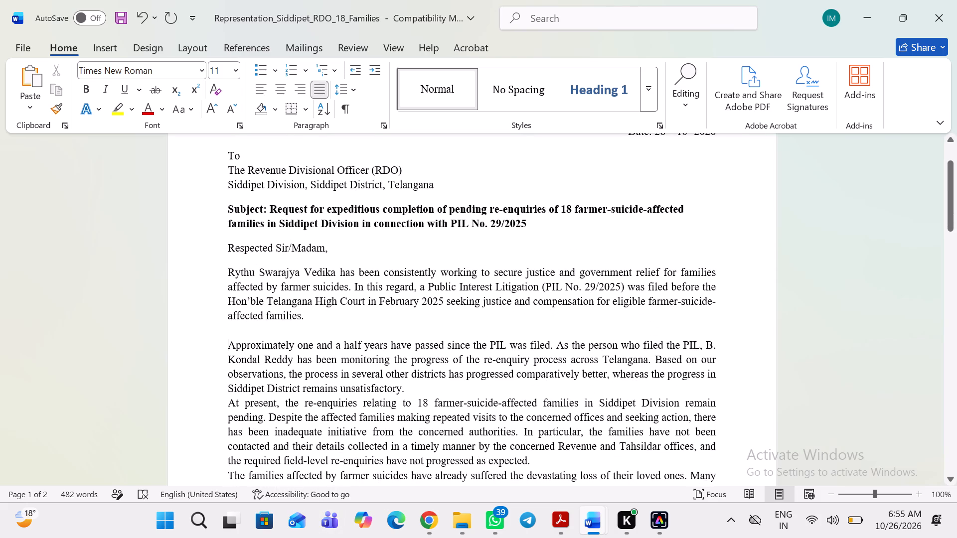
left_click(225, 405)
key("Return")
Insert a blank line before the paragraphs beginning "The families affected by farmer suicides" and "These are not merely pending files".
scroll(301, 432, "down", 3)
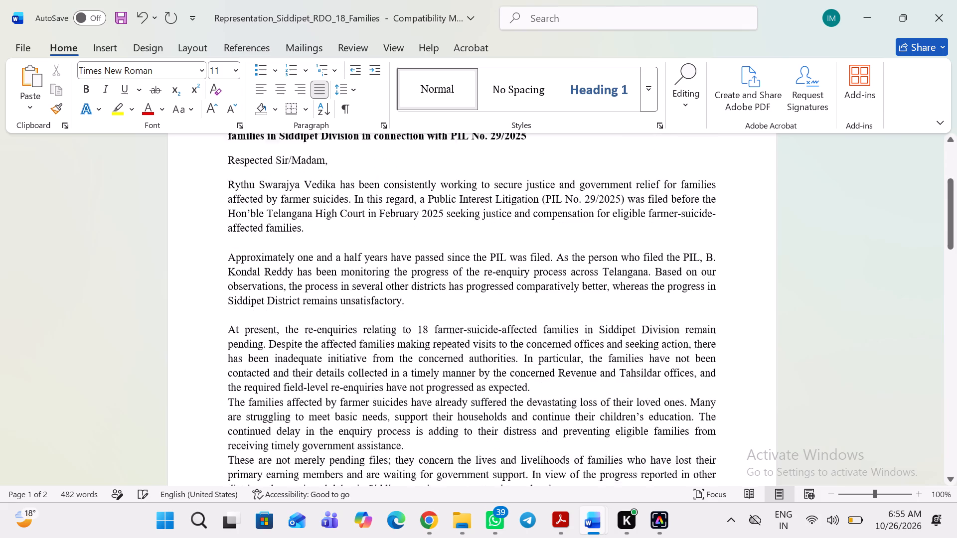
scroll(301, 431, "down", 2)
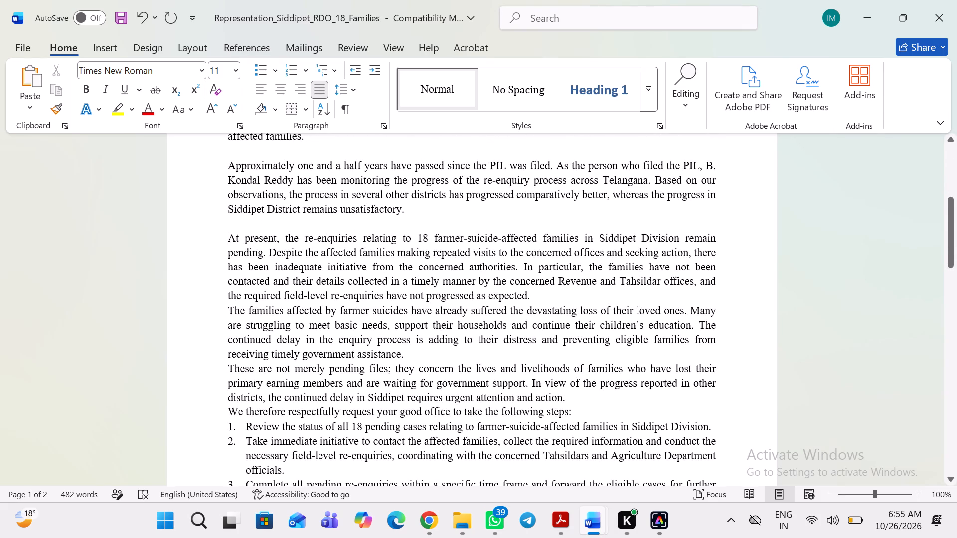
left_click(224, 311)
key("Return")
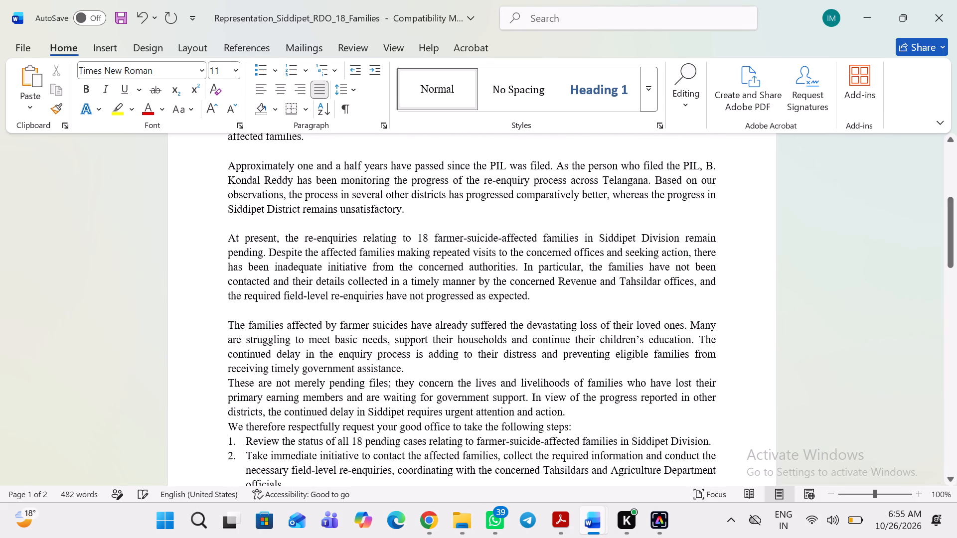
left_click(225, 382)
key("Return")
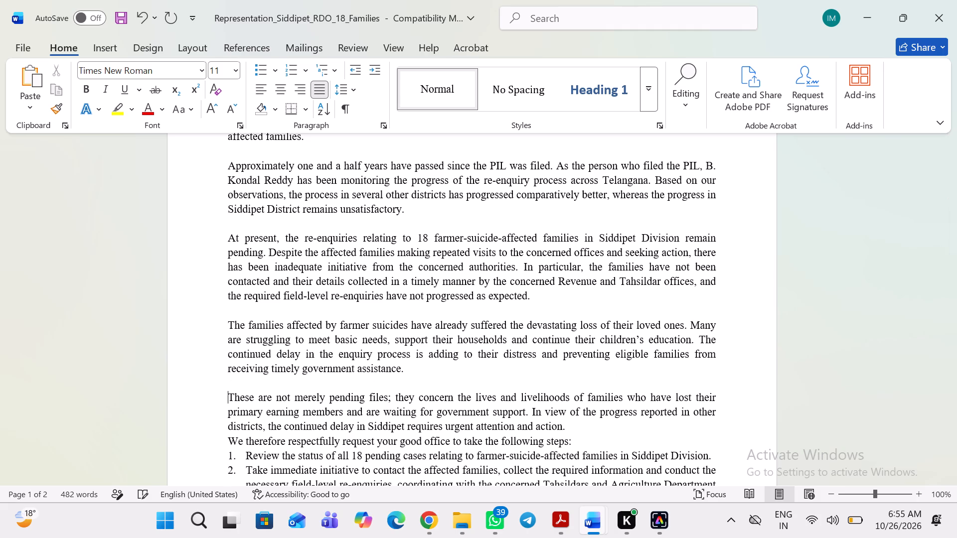
Insert a blank line between the closing request paragraph and "Thank you.".
scroll(226, 371, "down", 7)
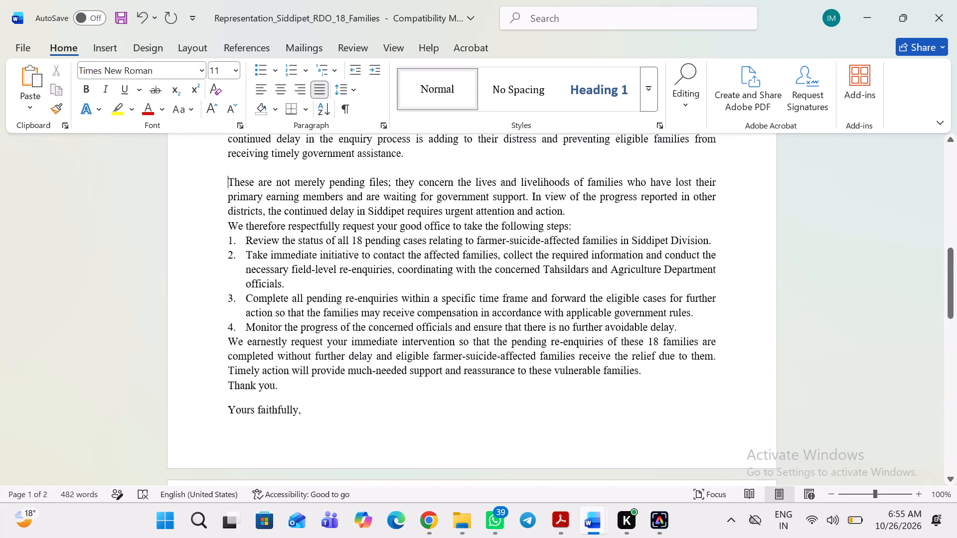
scroll(226, 371, "down", 1)
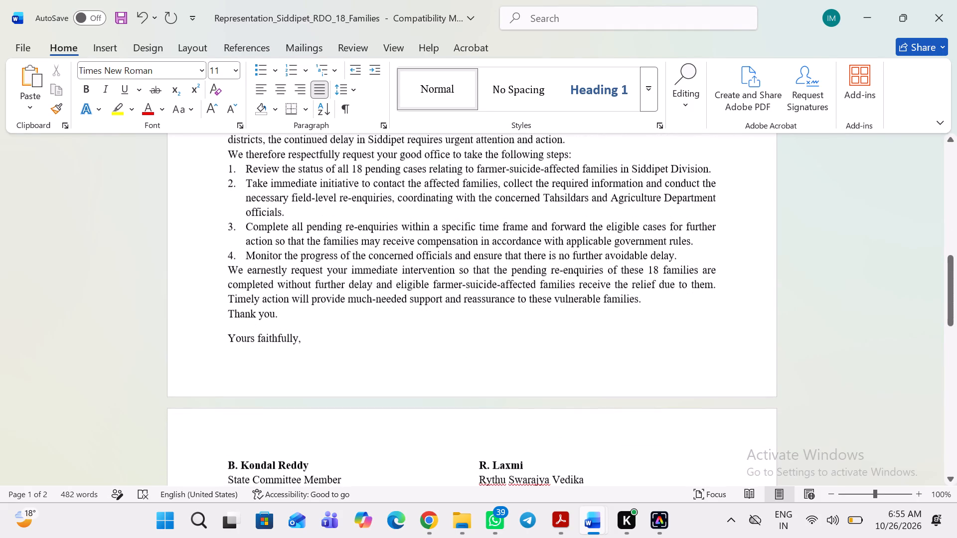
left_click(222, 313)
key("Return")
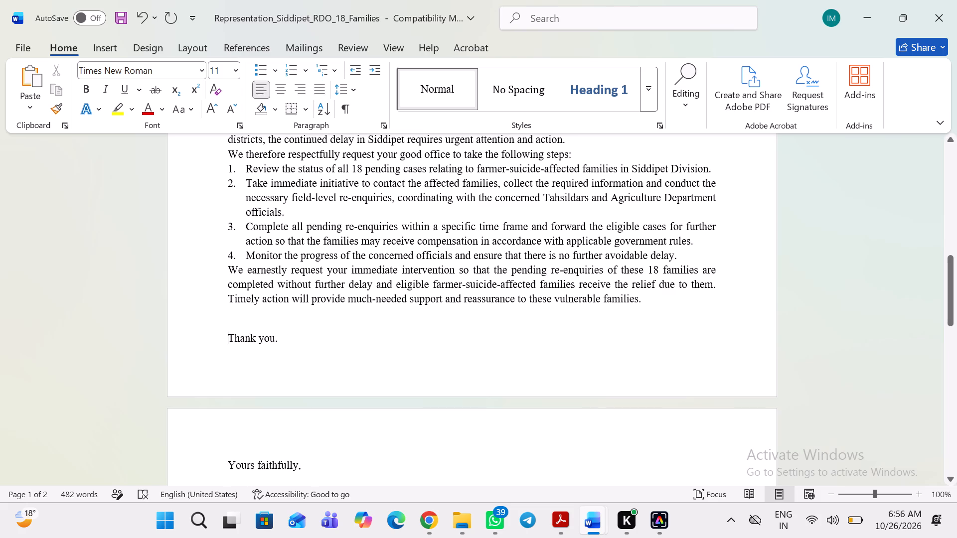
Insert a blank line between the salutation and the first body paragraph, "Rythu Swarajya Vedika has been consistently working".
scroll(323, 346, "up", 6)
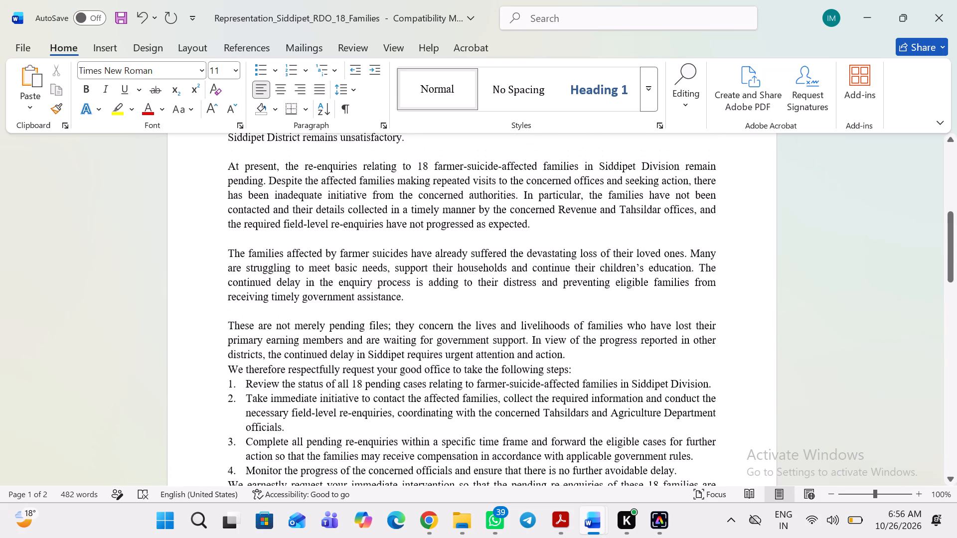
scroll(321, 340, "up", 8)
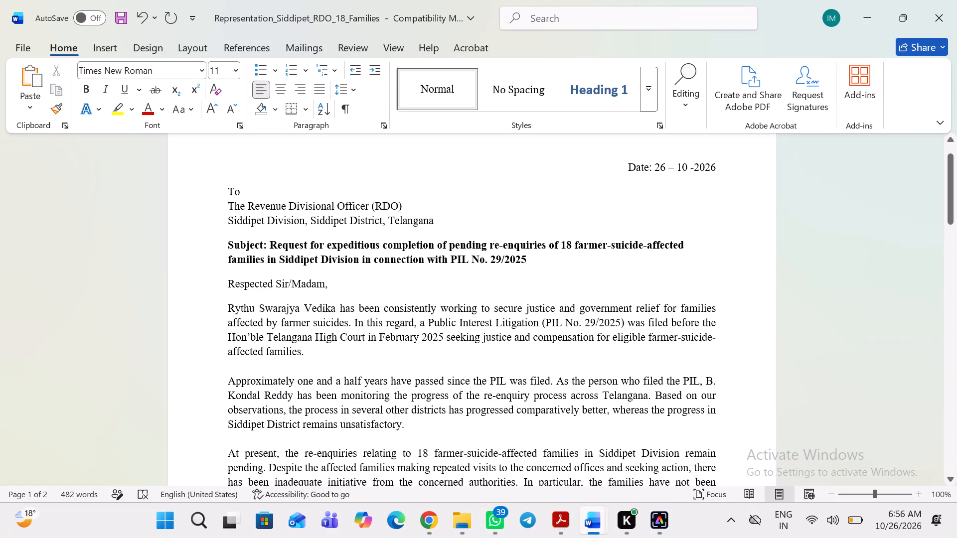
left_click(221, 305)
key("Return")
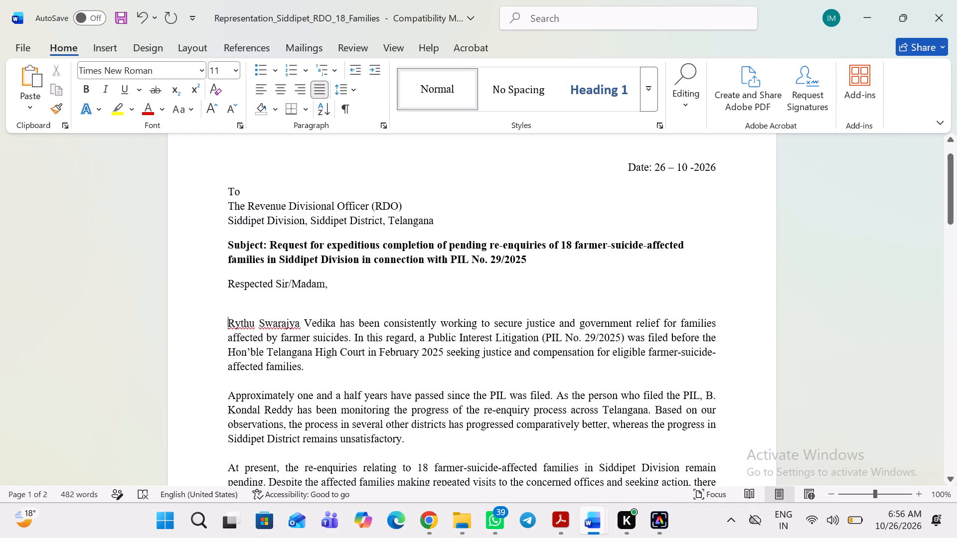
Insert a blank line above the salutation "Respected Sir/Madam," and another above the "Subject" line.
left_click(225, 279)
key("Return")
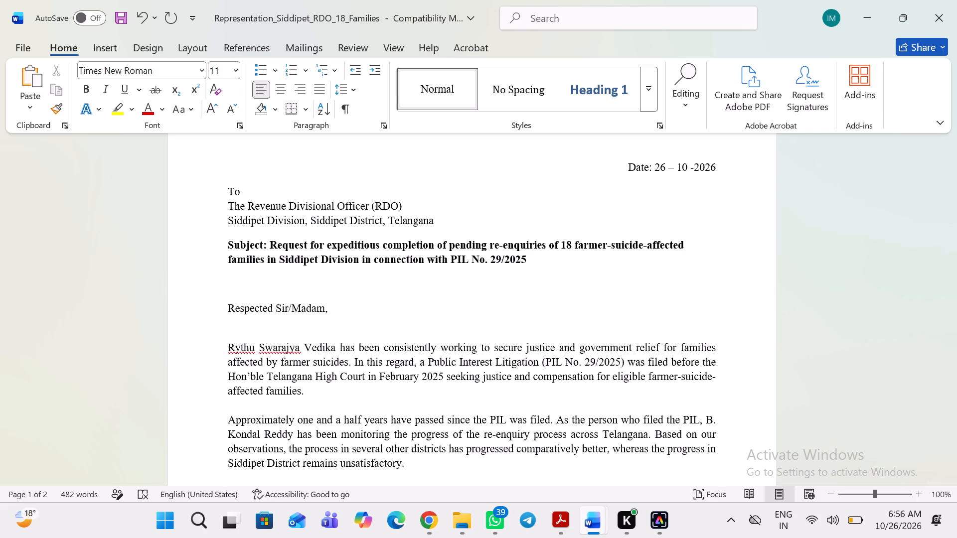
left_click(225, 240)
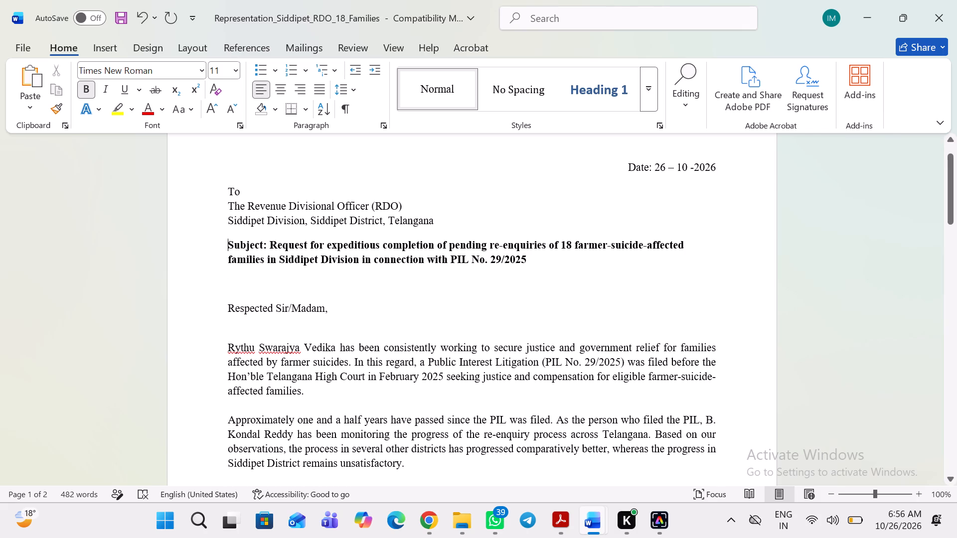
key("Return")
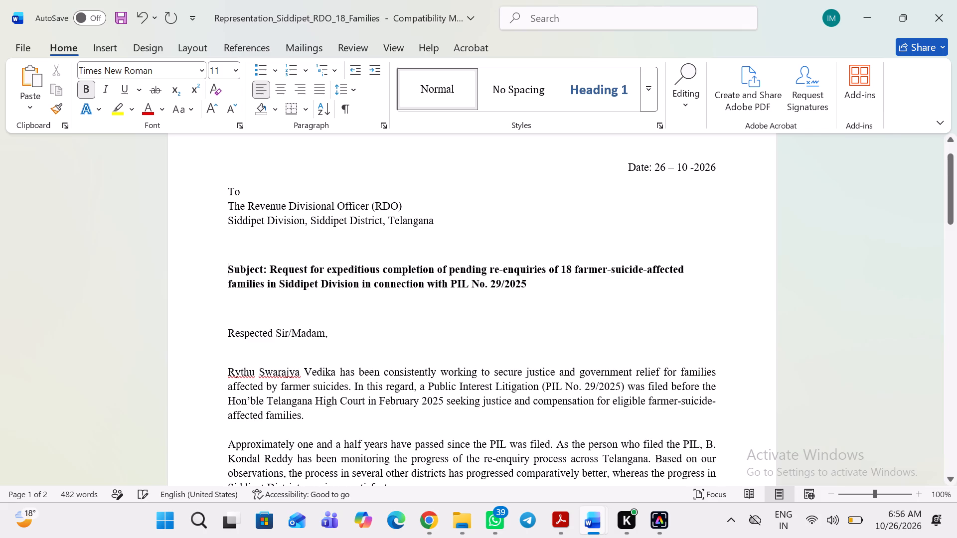
Insert a blank line between "To" and "The Revenue Divisional Officer (RDO)" in the addressee block.
left_click(223, 199)
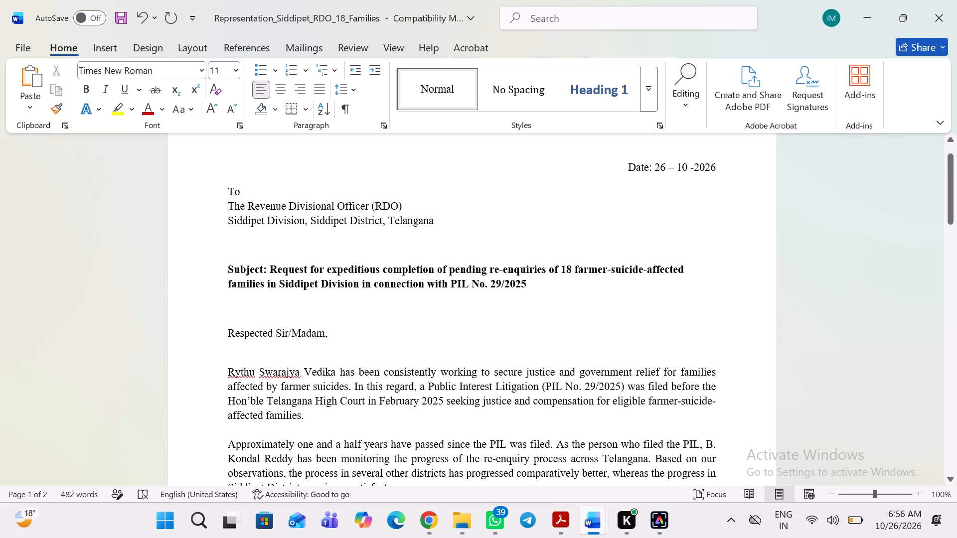
left_click(225, 204)
key("Return")
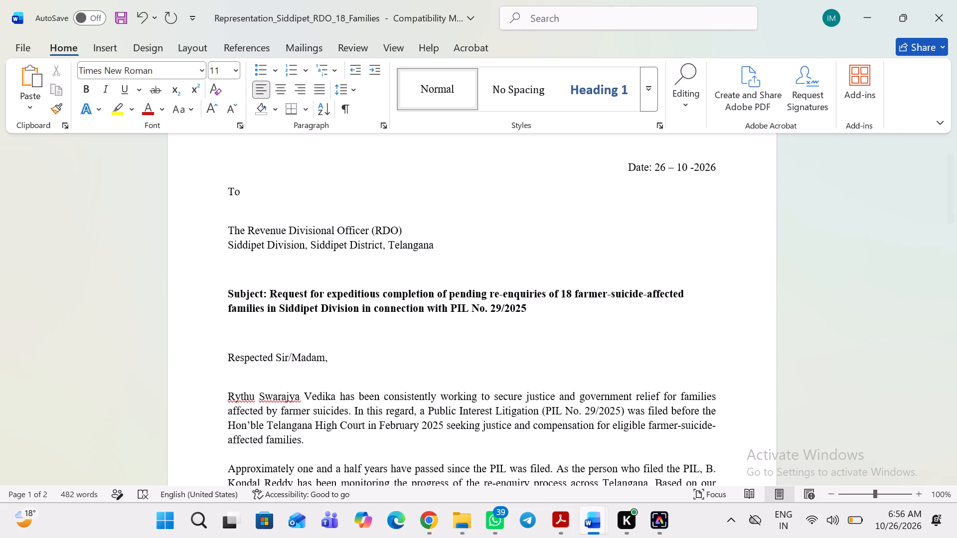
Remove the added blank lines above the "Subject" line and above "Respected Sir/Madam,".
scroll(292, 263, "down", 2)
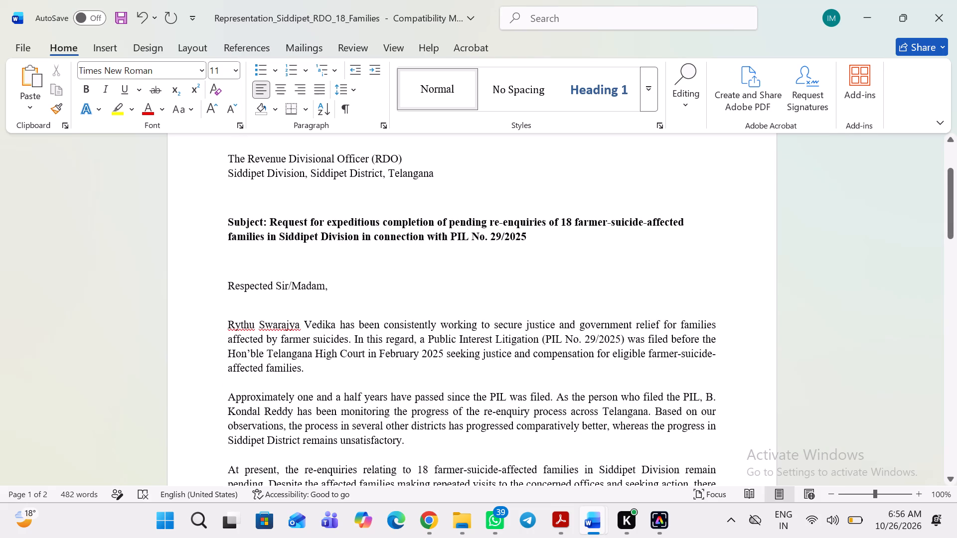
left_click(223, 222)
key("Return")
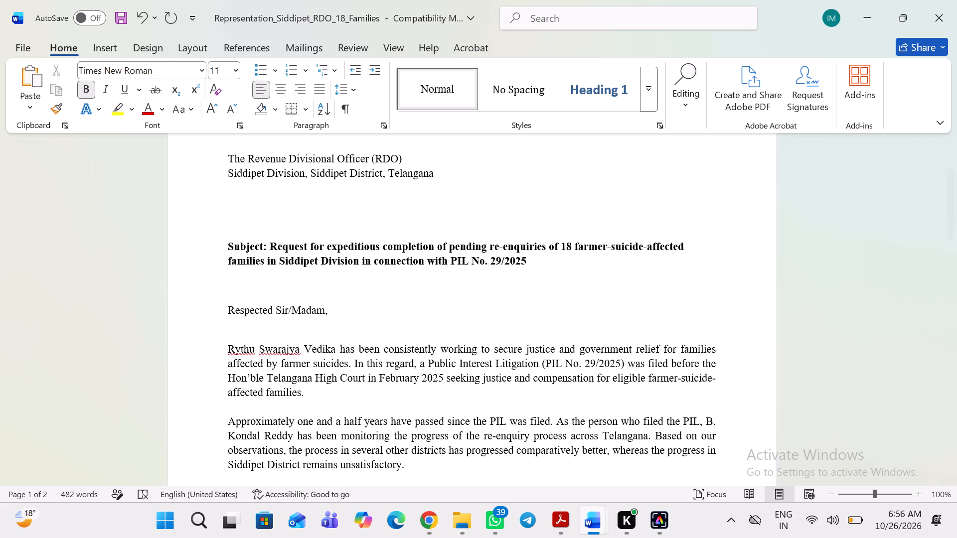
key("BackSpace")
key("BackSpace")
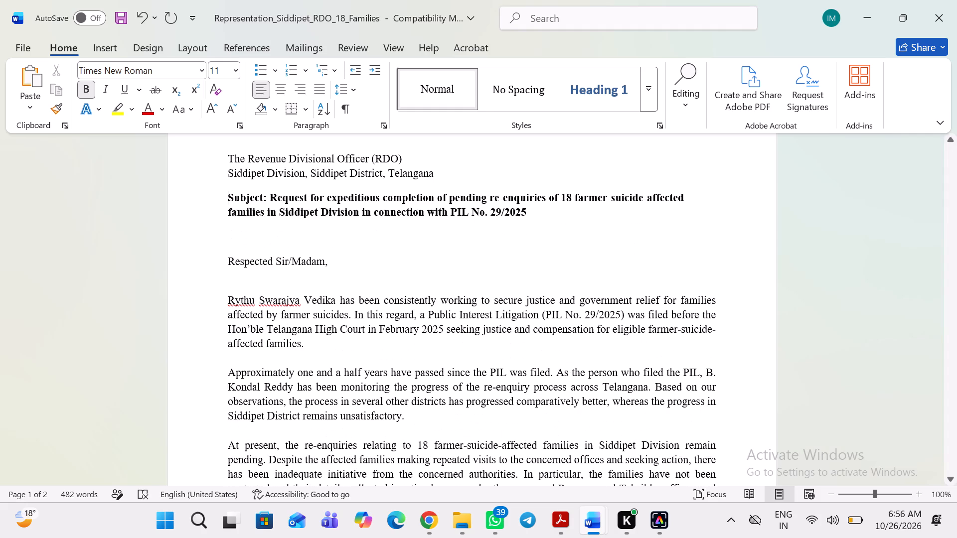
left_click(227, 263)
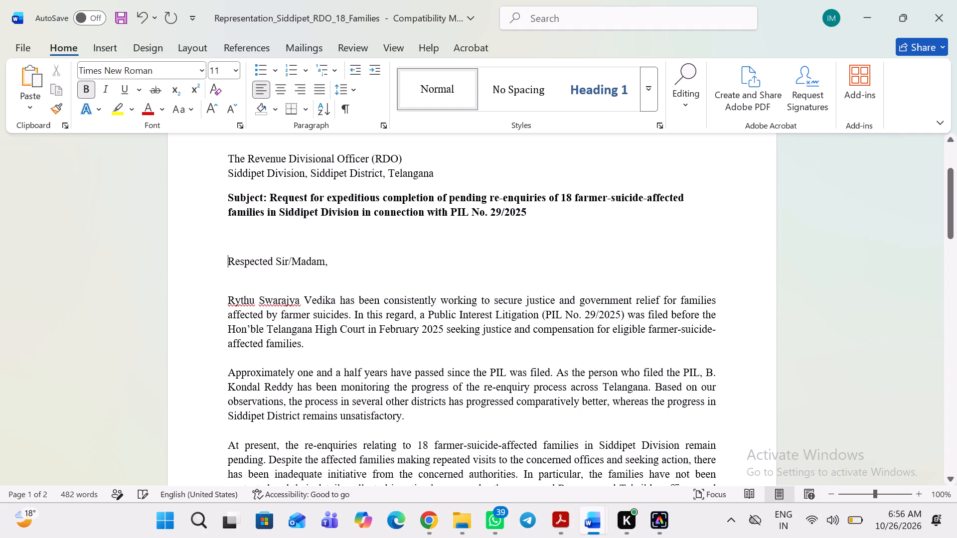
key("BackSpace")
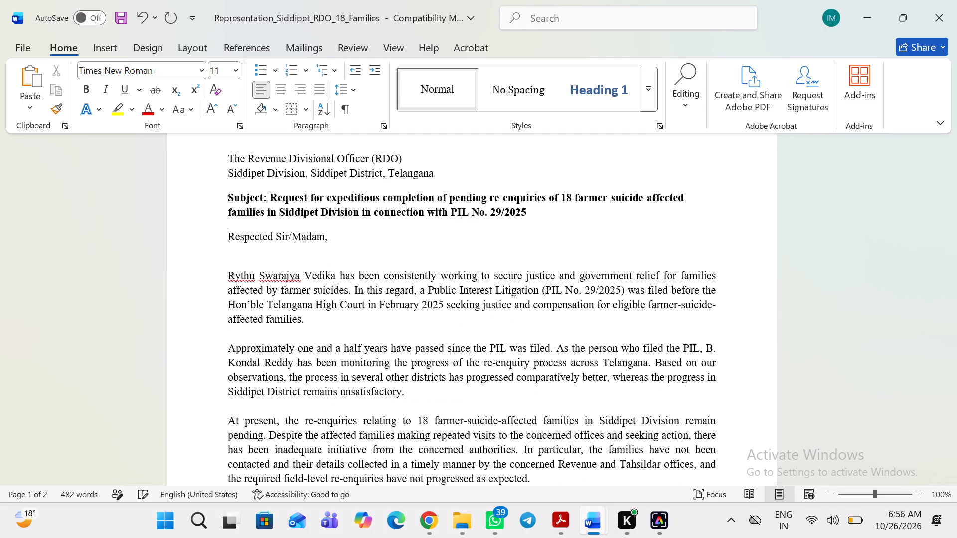
Check how the letter's closing paragraphs and signature block are laid out across the page break.
scroll(264, 322, "down", 3)
scroll(297, 351, "down", 13)
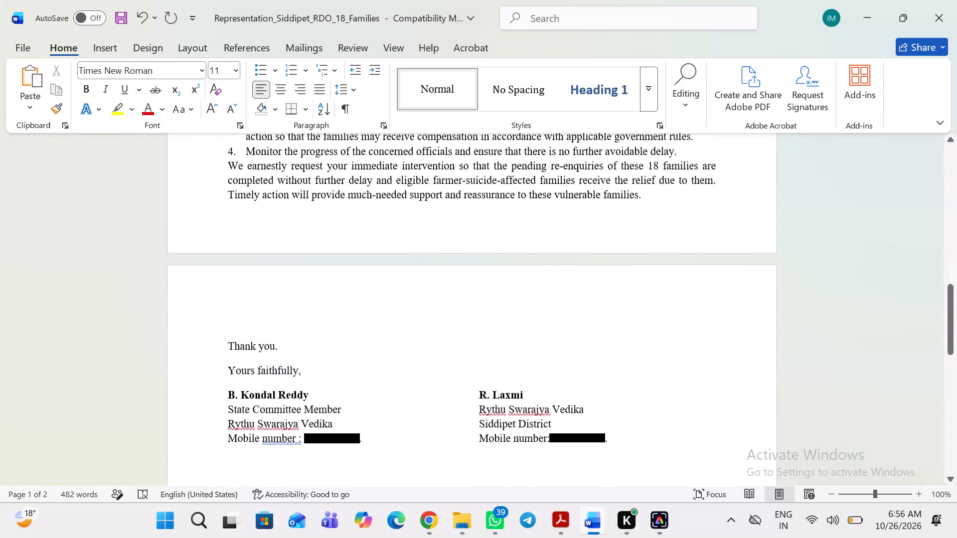
scroll(298, 350, "down", 3)
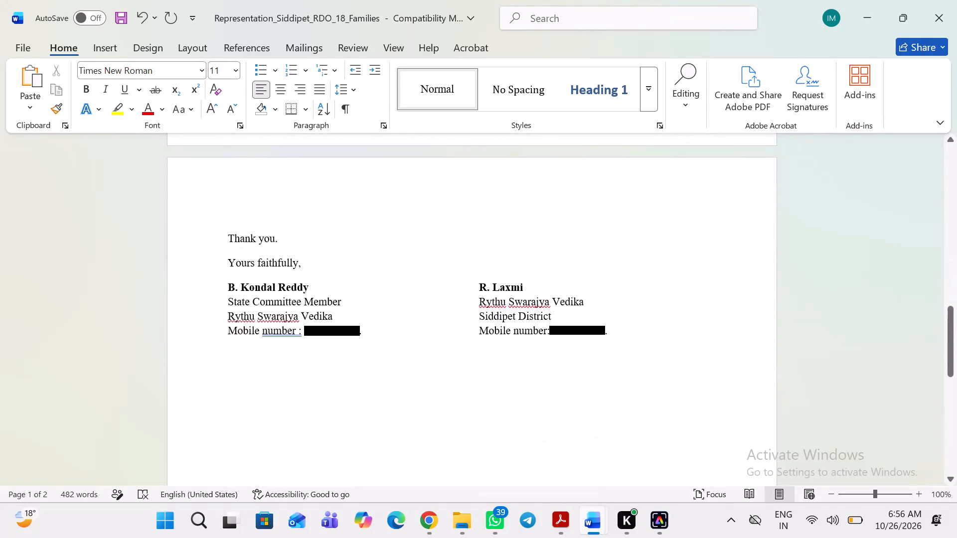
scroll(298, 350, "up", 3)
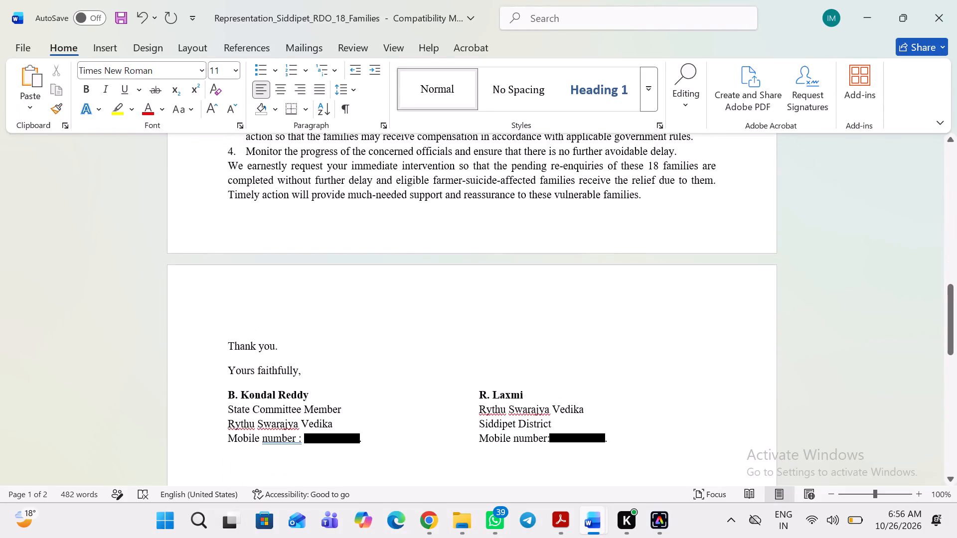
scroll(298, 349, "up", 4)
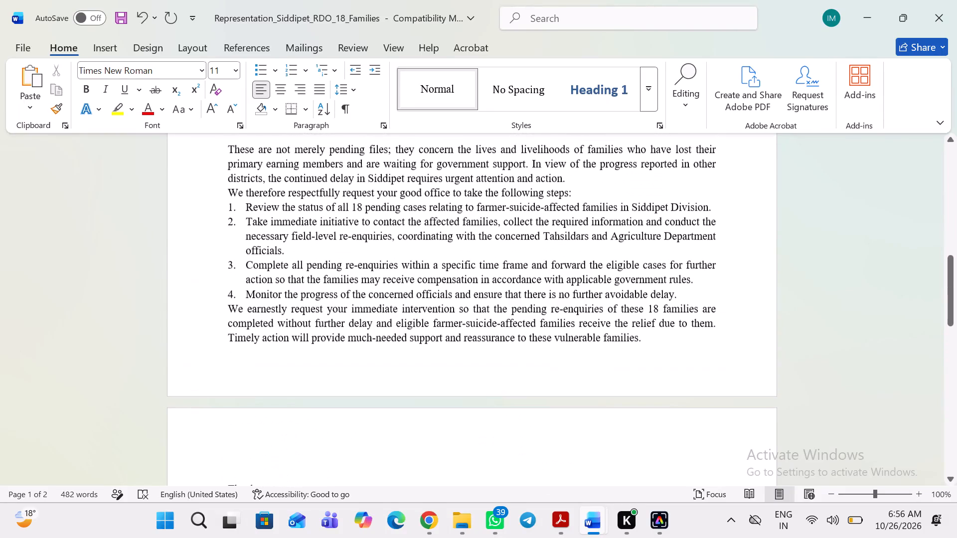
Review the RDO representation from the date and address block through the body paragraphs to the signature block.
scroll(298, 349, "up", 7)
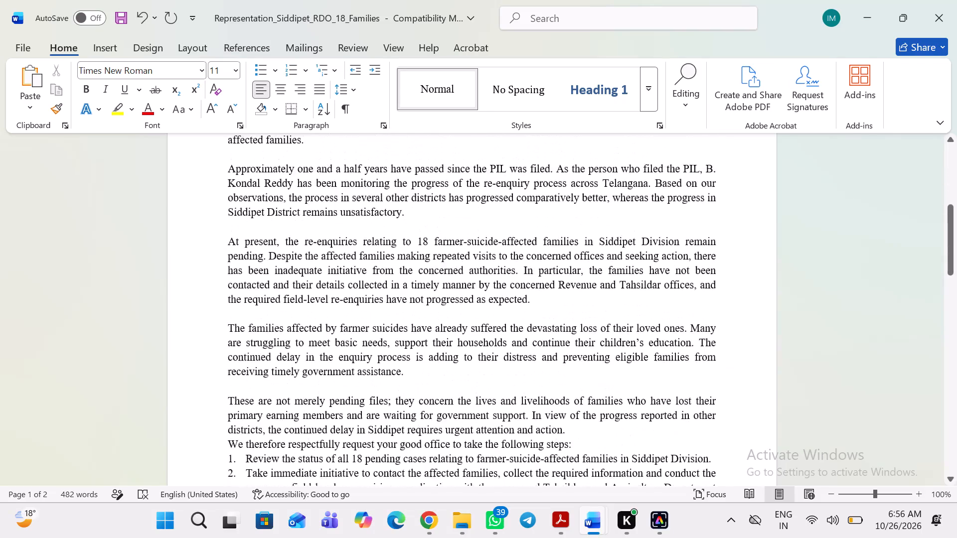
scroll(298, 348, "up", 8)
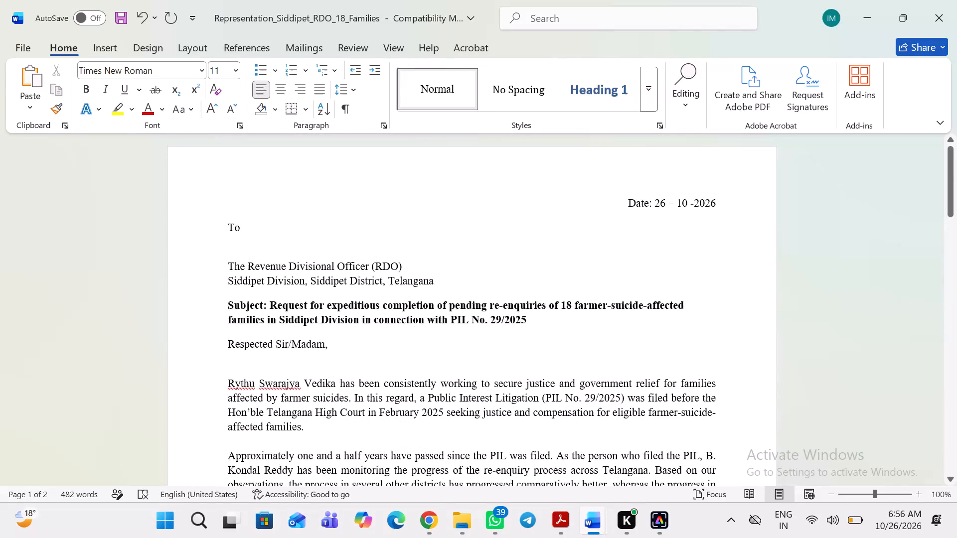
scroll(298, 345, "down", 11)
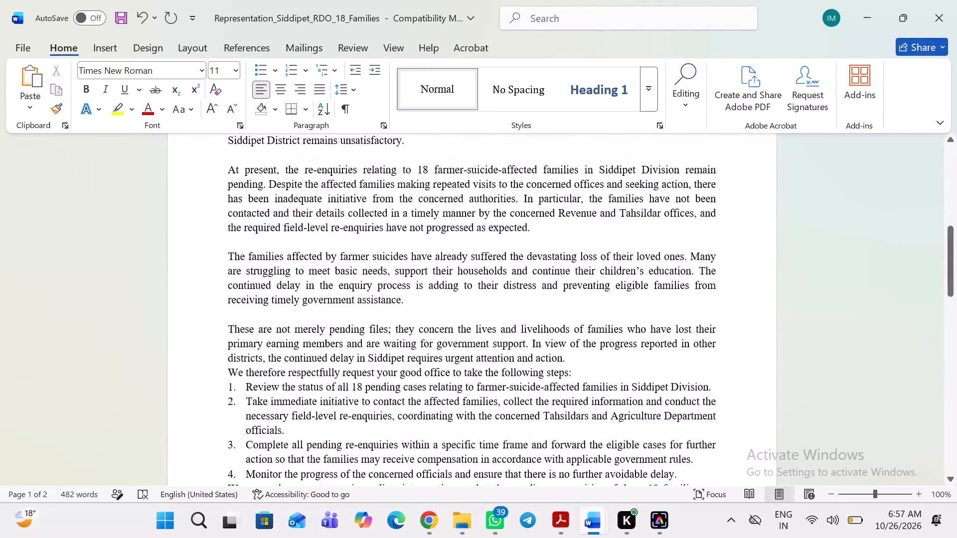
scroll(298, 345, "down", 7)
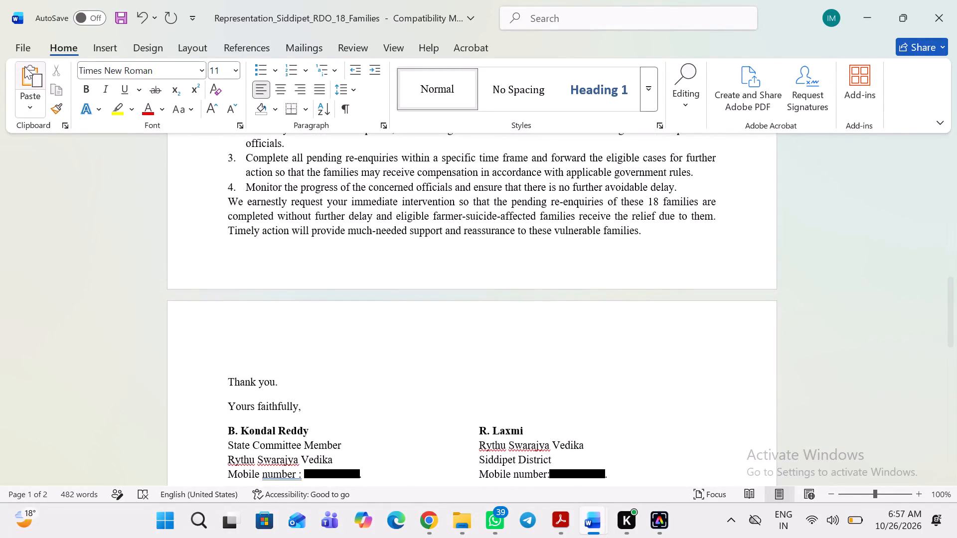
Save a copy of the letter as a Word Document named Siddipet_RDO_18_Families in the Downloads folder.
left_click(22, 46)
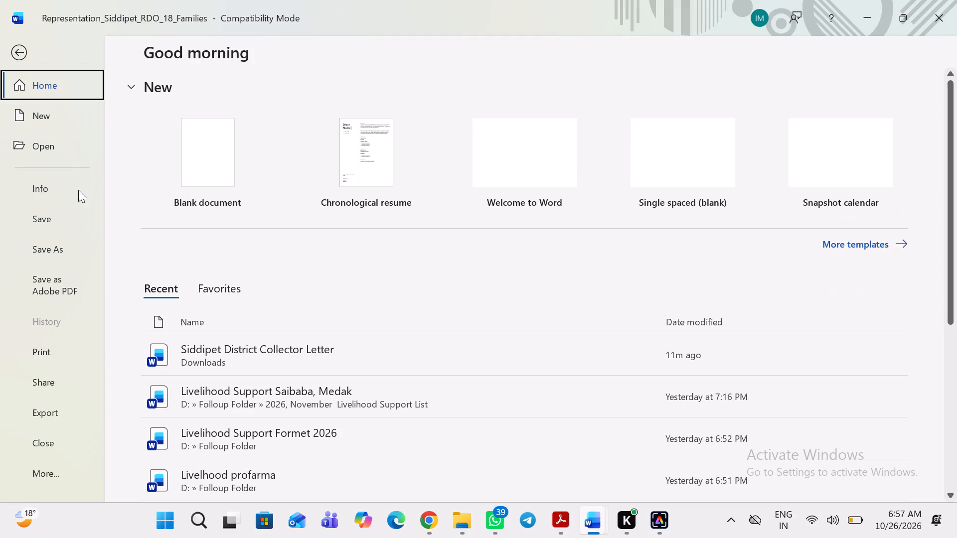
left_click(44, 252)
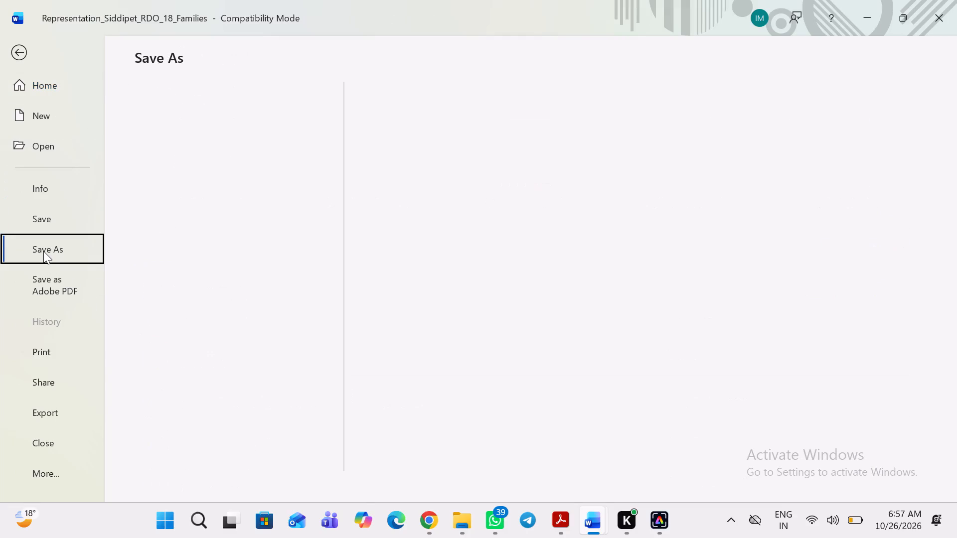
left_click(195, 404)
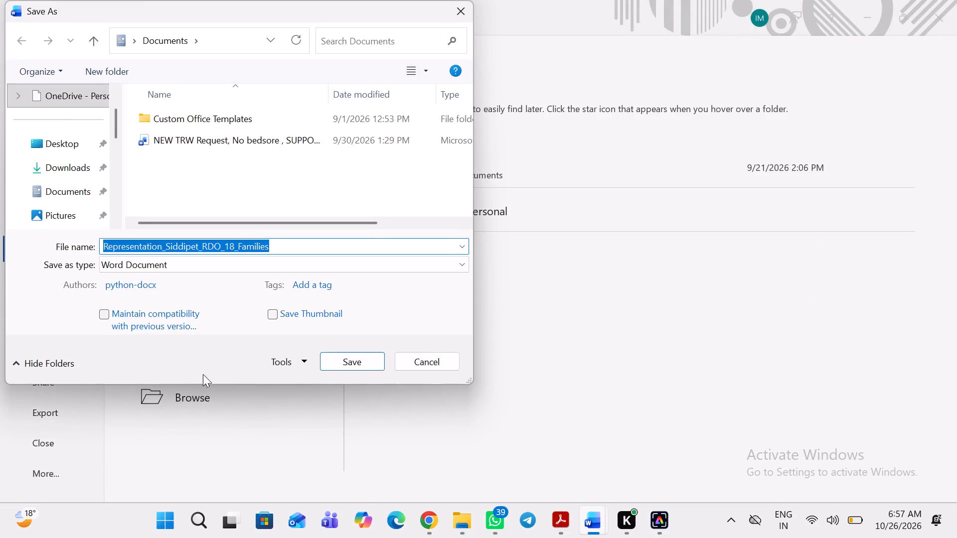
left_click(288, 241)
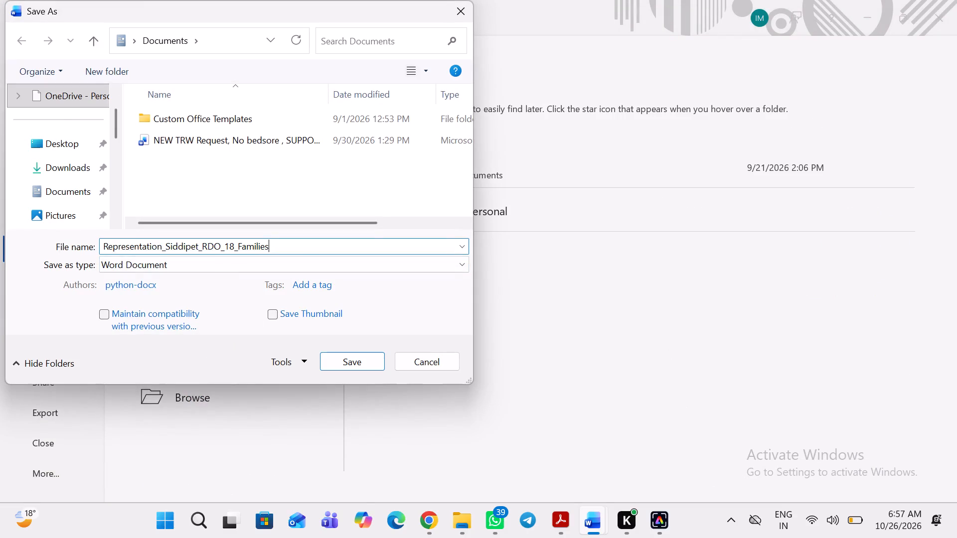
left_click(162, 244)
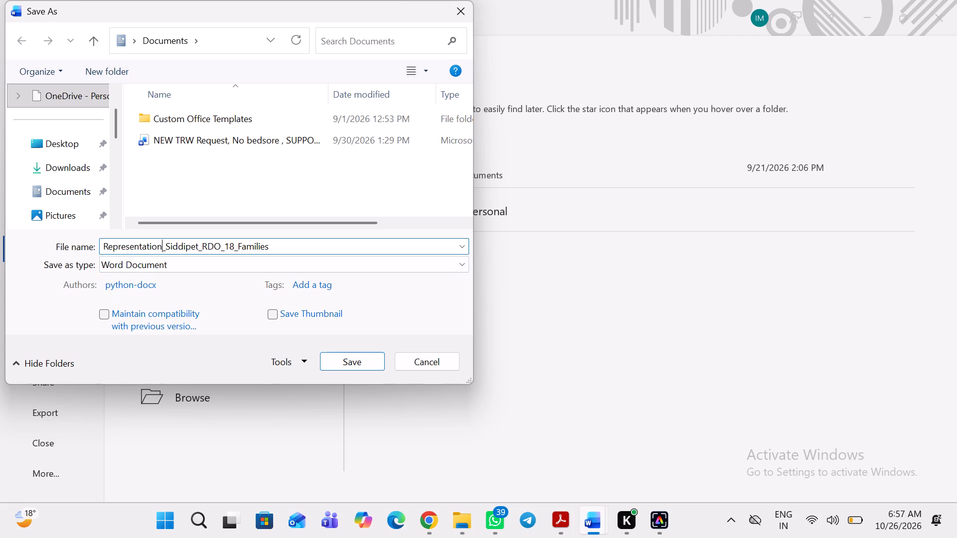
key("BackSpace")
key("BackSpace")
key("BackSpace")
key("BackSpace")
key("BackSpace")
key("BackSpace")
key("BackSpace")
key("BackSpace")
key("BackSpace")
key("BackSpace")
key("BackSpace")
key("BackSpace")
key("BackSpace")
key("BackSpace")
key("BackSpace")
key("BackSpace")
key("BackSpace")
key("BackSpace")
key("BackSpace")
key("BackSpace")
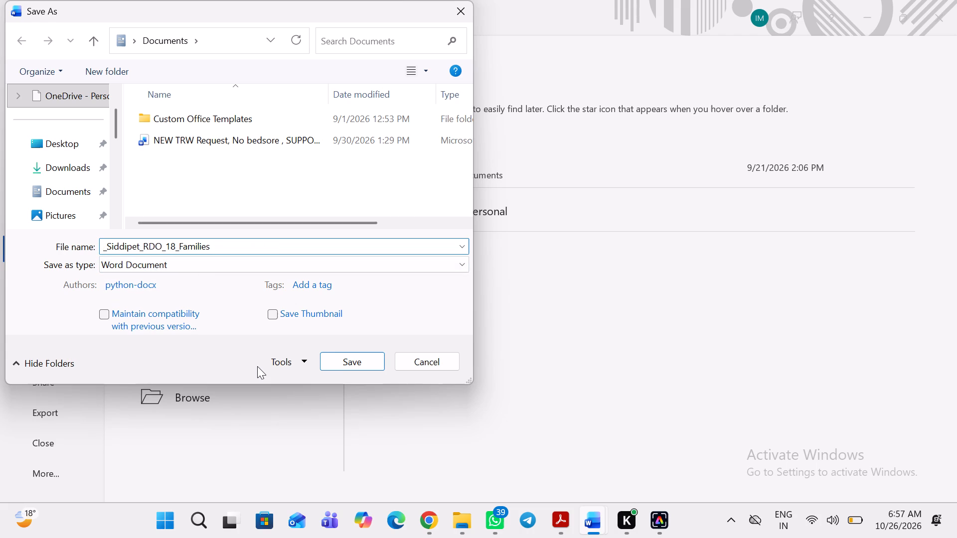
left_click(75, 166)
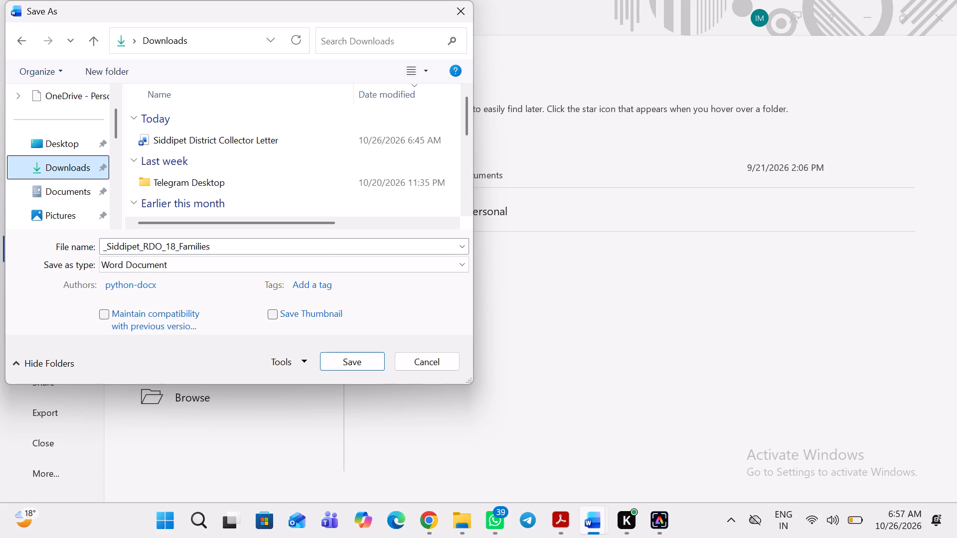
left_click(106, 245)
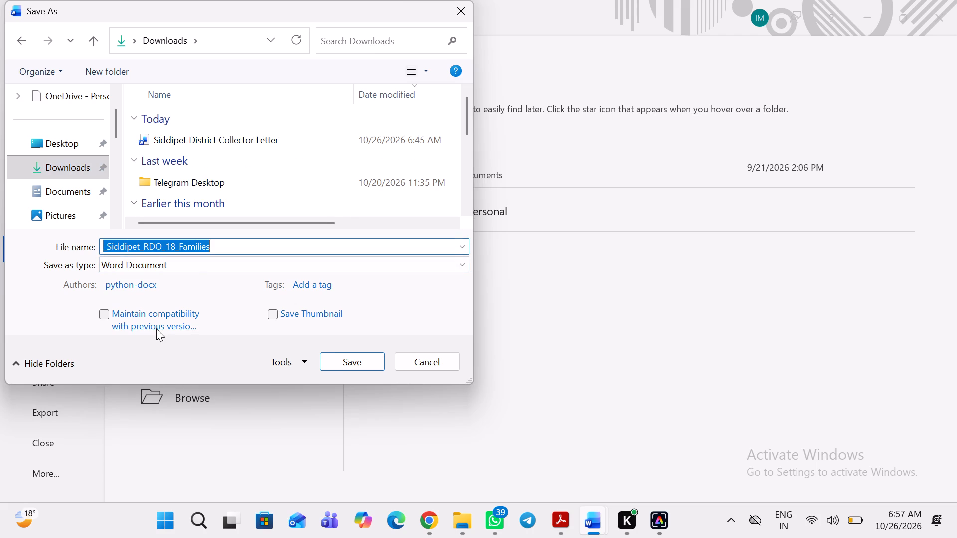
left_click(238, 242)
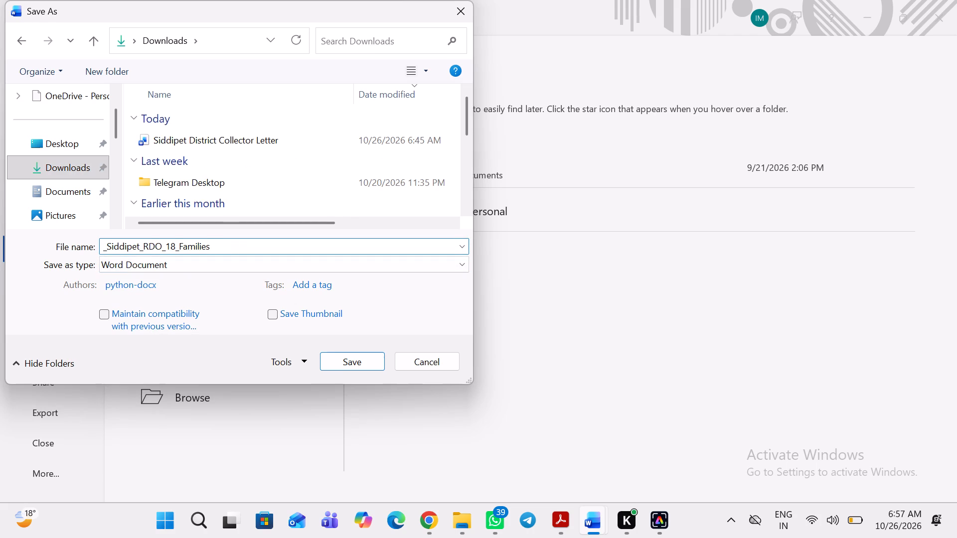
left_click(108, 247)
key("BackSpace")
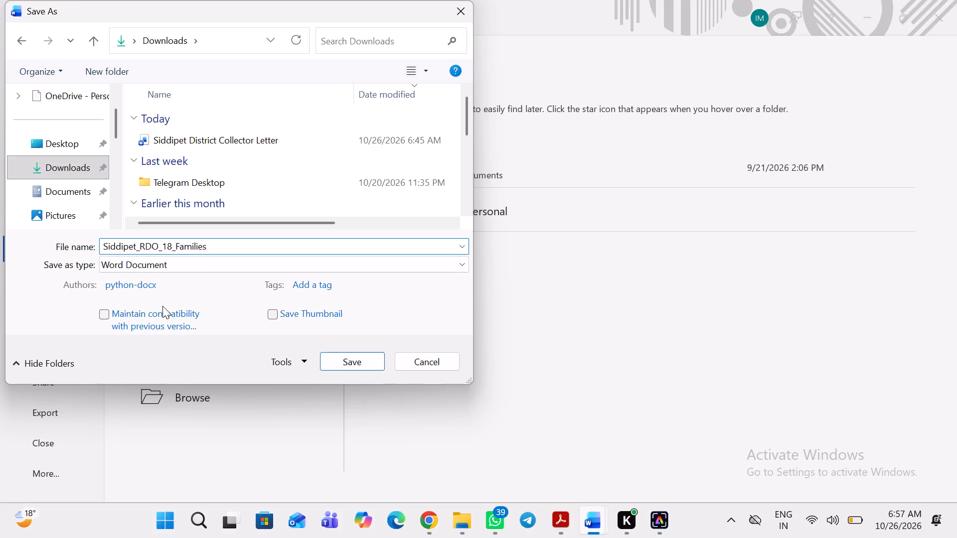
left_click(368, 359)
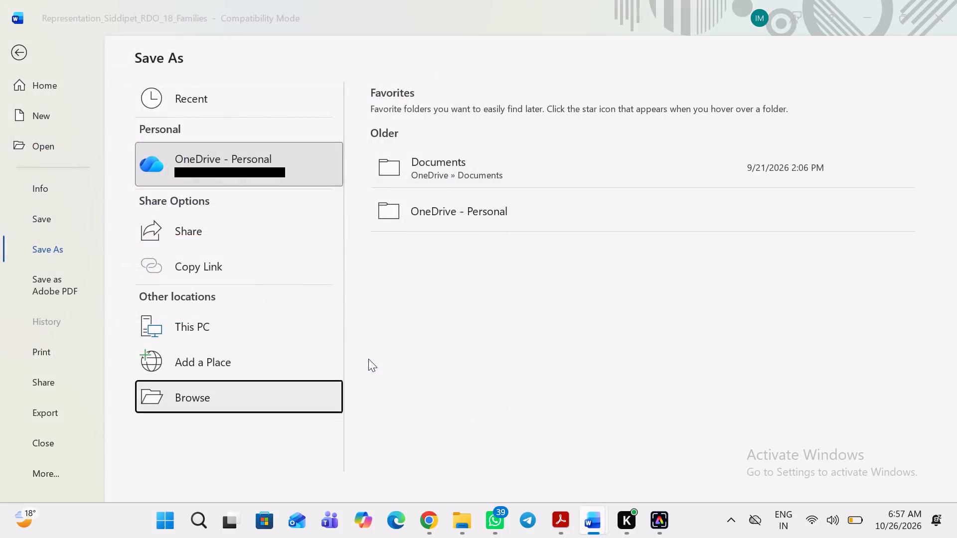
left_click(518, 296)
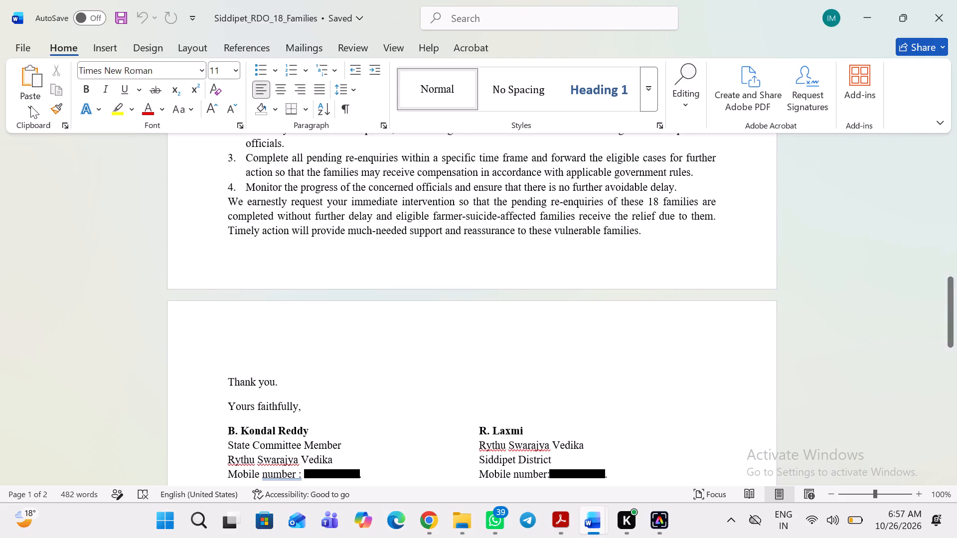
Export the letter as a PDF named Siddipet_RDO_18_Families to the Downloads folder, with Standard optimisation.
left_click(22, 42)
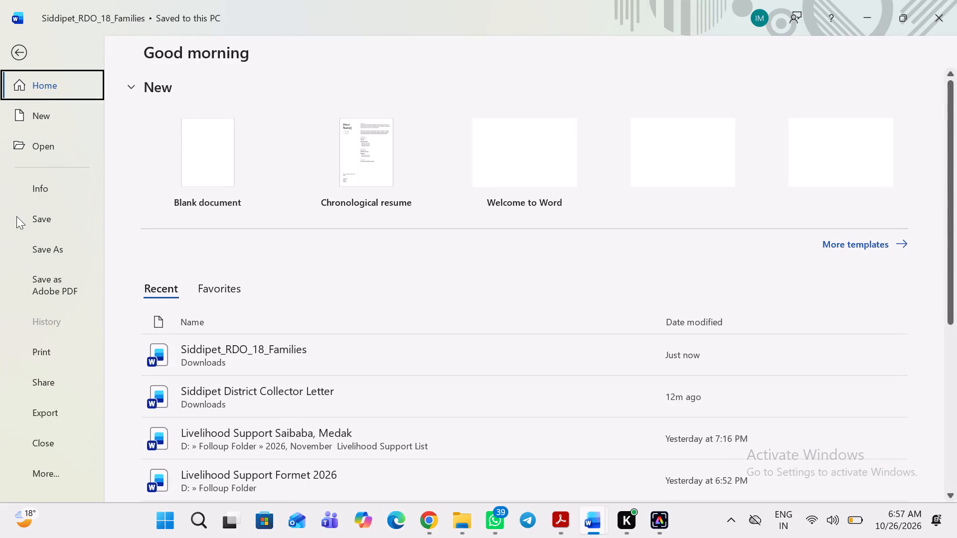
left_click(43, 415)
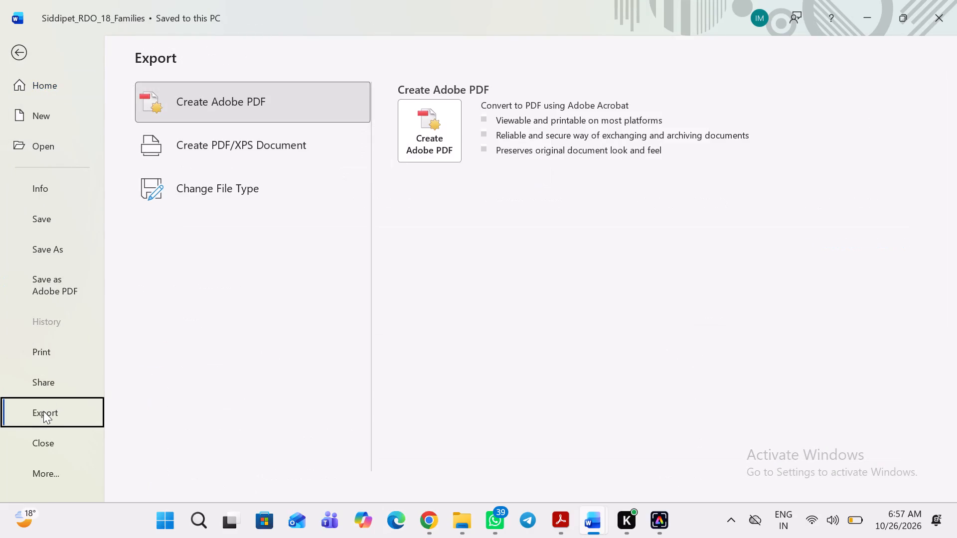
left_click(245, 143)
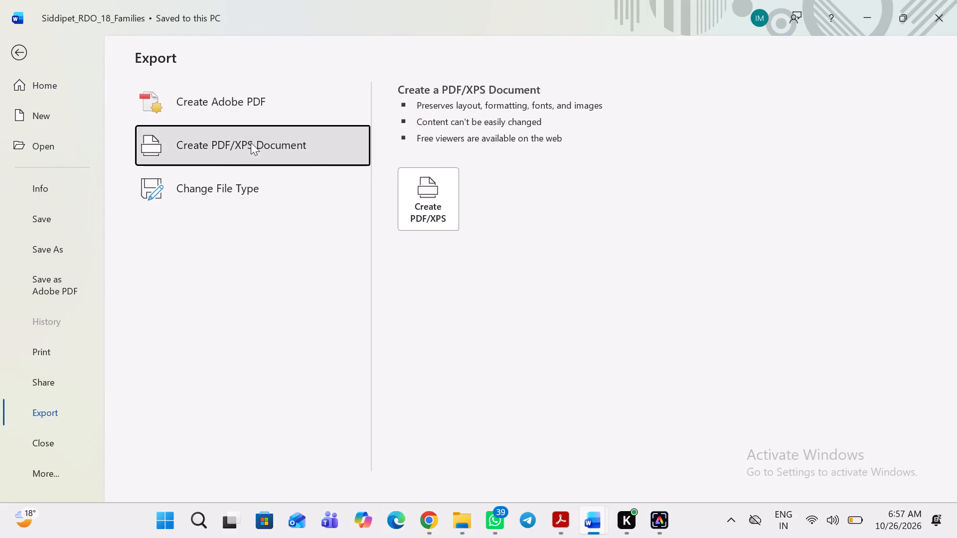
left_click(443, 202)
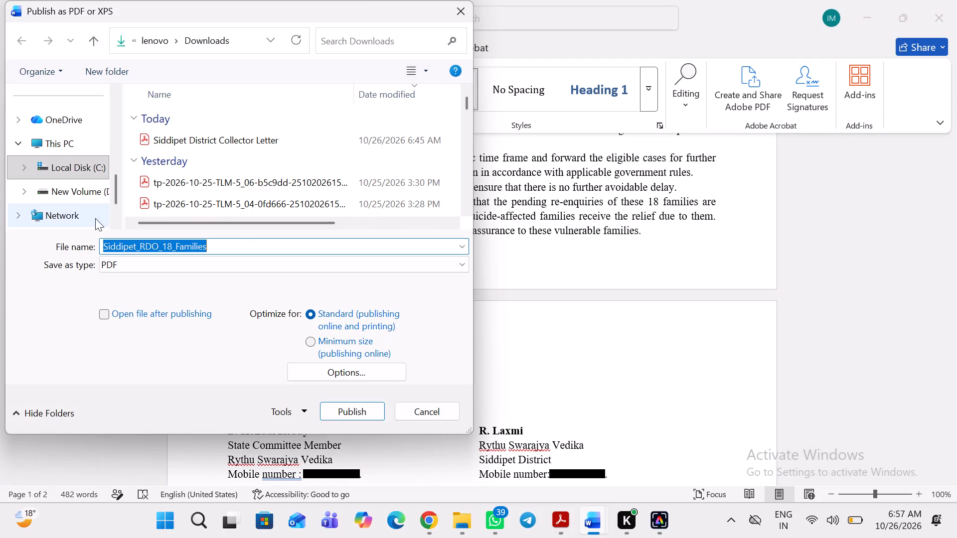
scroll(59, 170, "up", 3)
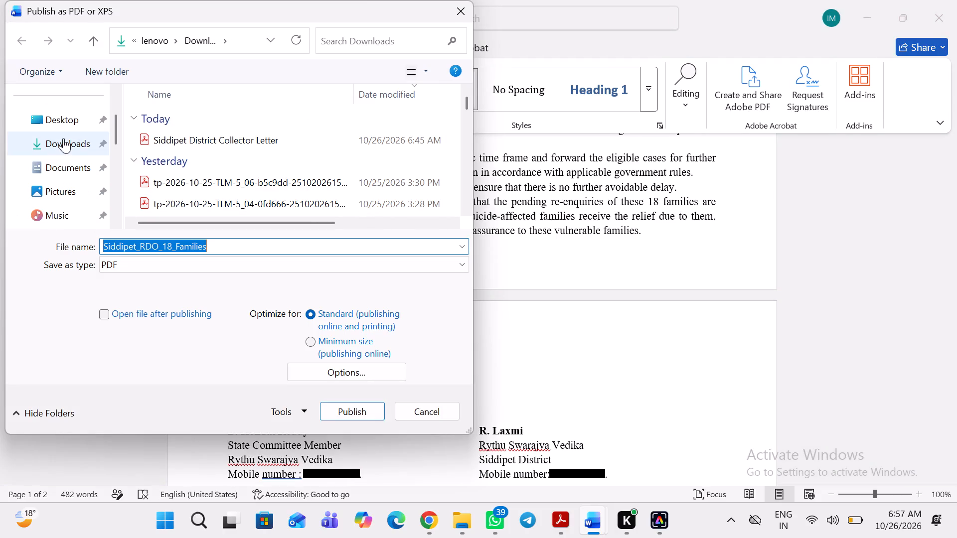
left_click(63, 138)
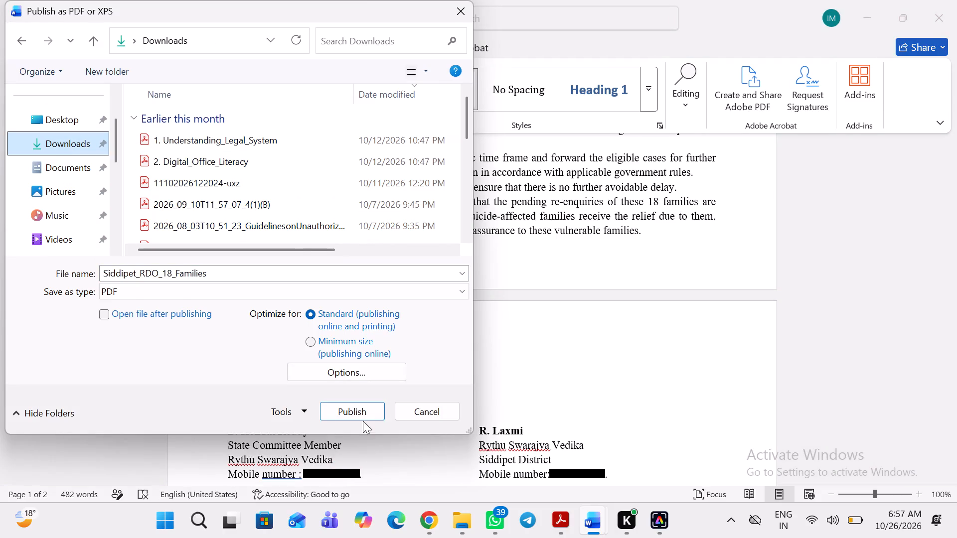
left_click(356, 412)
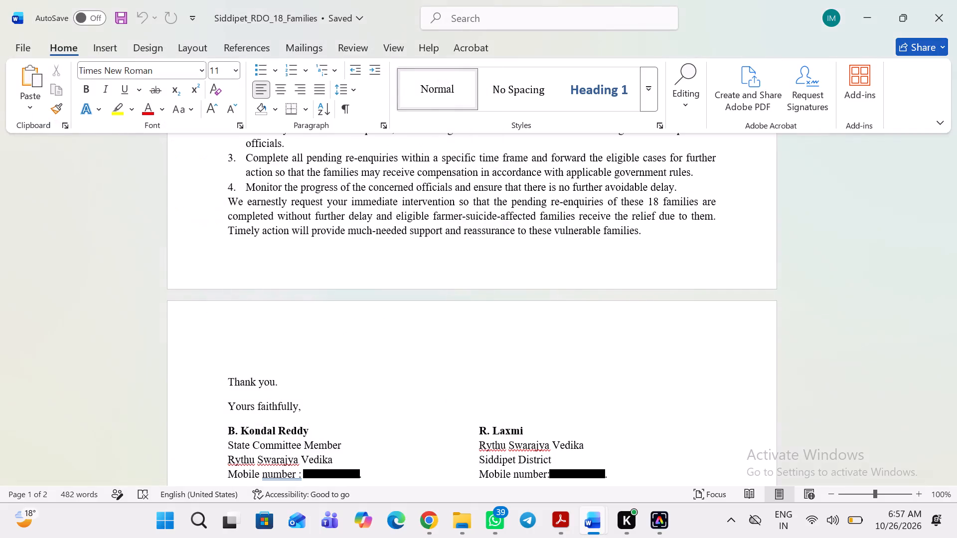